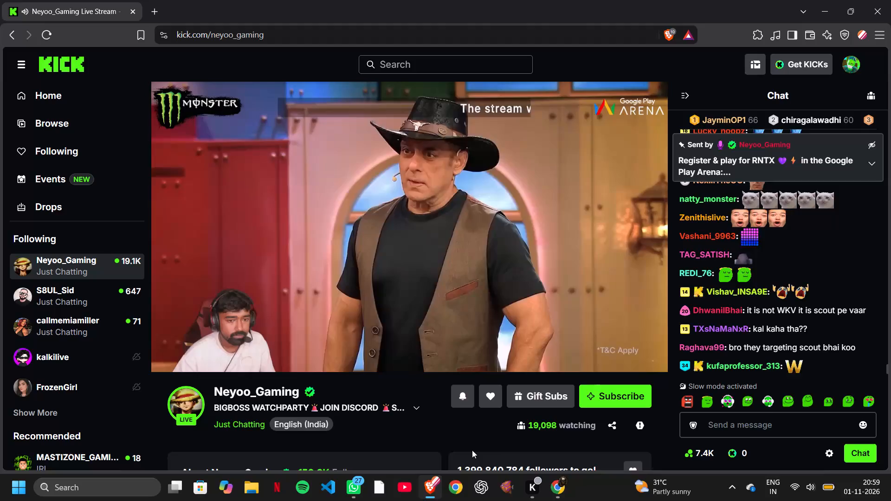
# Switch to Google Chrome, open the AUMS portal in a new tab, and sign in with the saved credentials.
pyautogui.click(553, 480)
pyautogui.click(173, 3)
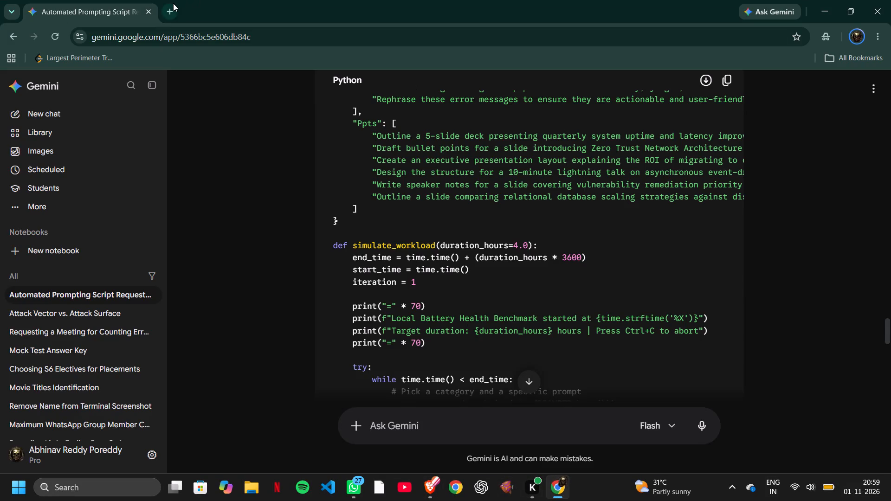
pyautogui.click(323, 350)
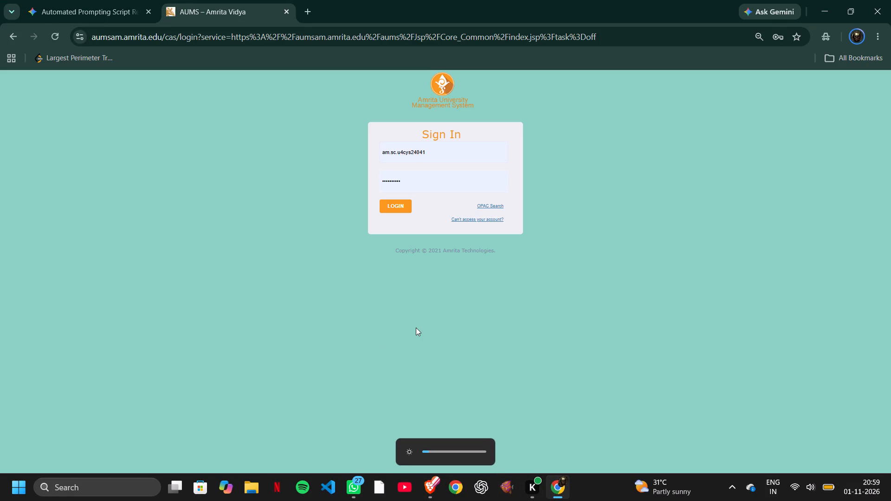
pyautogui.press('Return')
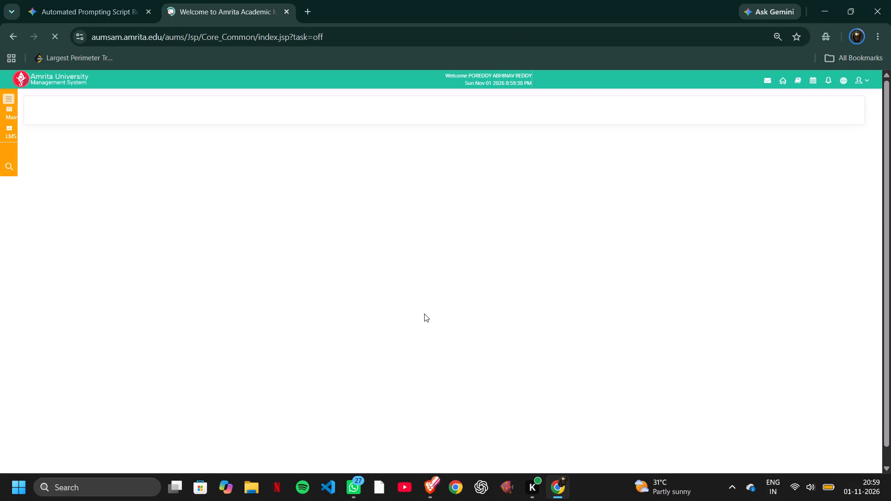
# Open the "Project Report & PPT" assignment from the 10/26/2026 assignment alerts.
pyautogui.click(826, 83)
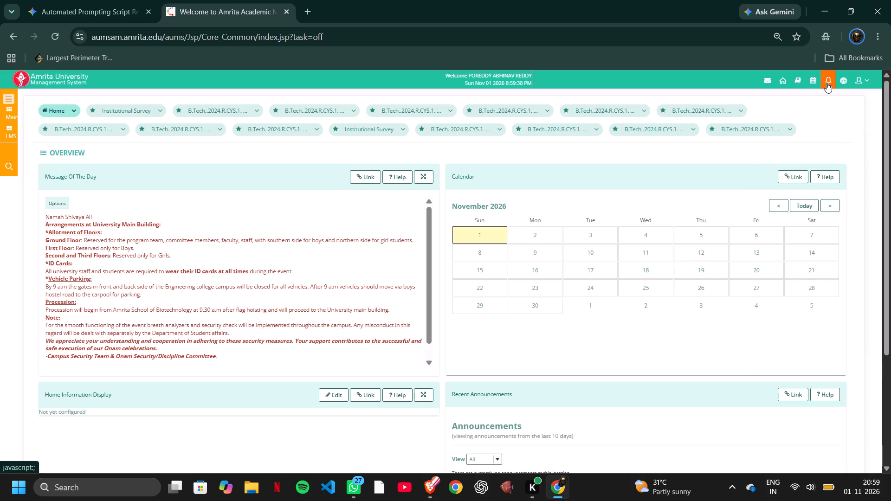
pyautogui.click(727, 115)
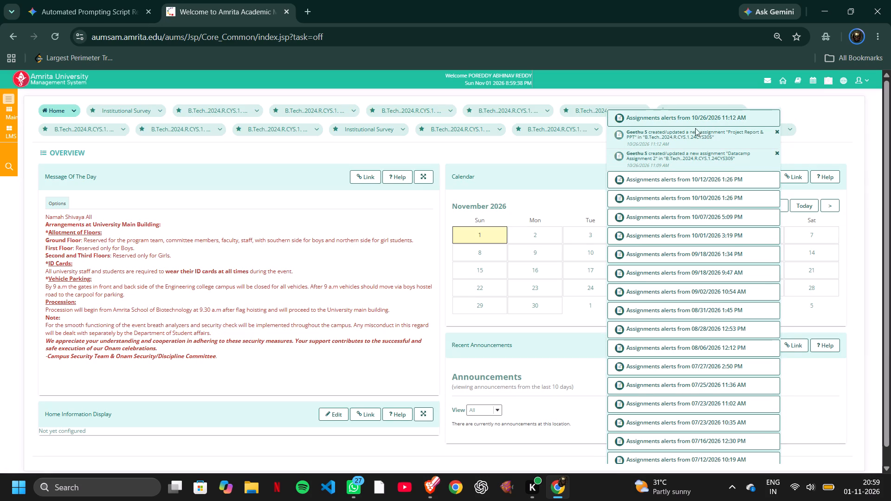
pyautogui.click(676, 132)
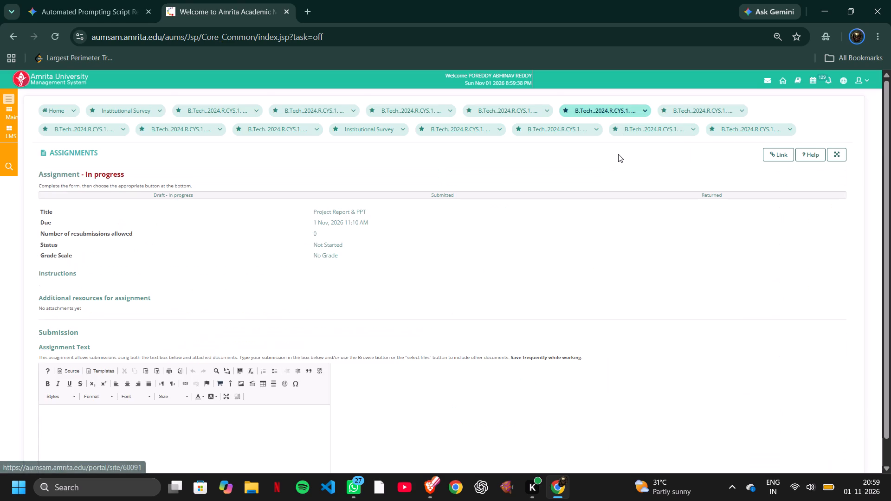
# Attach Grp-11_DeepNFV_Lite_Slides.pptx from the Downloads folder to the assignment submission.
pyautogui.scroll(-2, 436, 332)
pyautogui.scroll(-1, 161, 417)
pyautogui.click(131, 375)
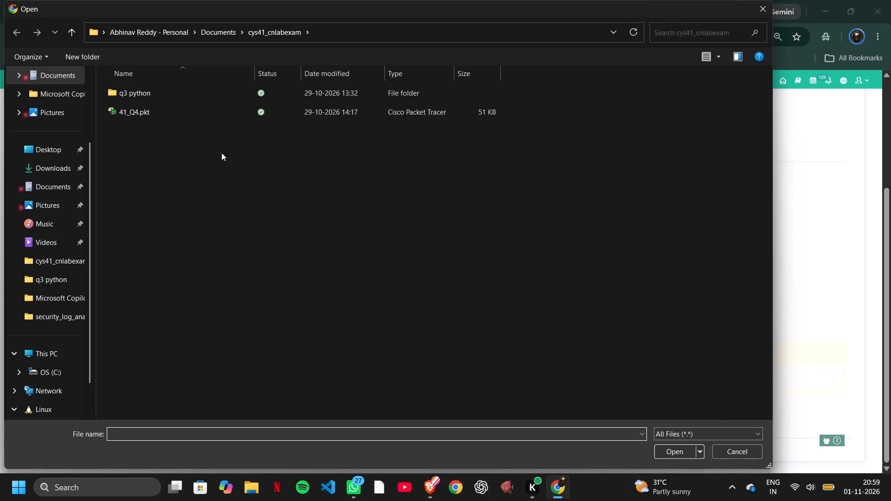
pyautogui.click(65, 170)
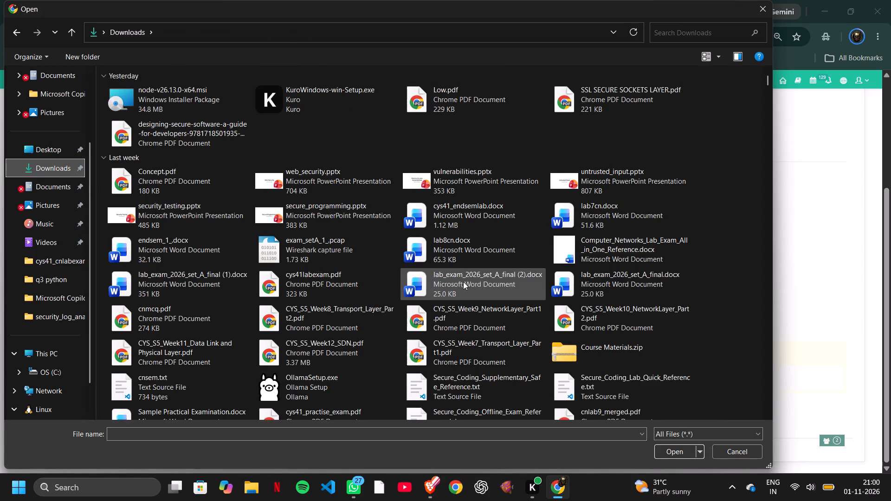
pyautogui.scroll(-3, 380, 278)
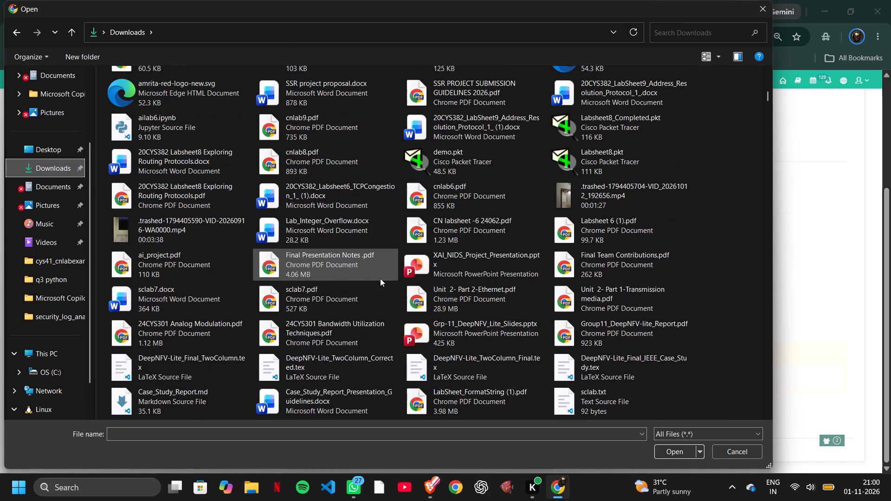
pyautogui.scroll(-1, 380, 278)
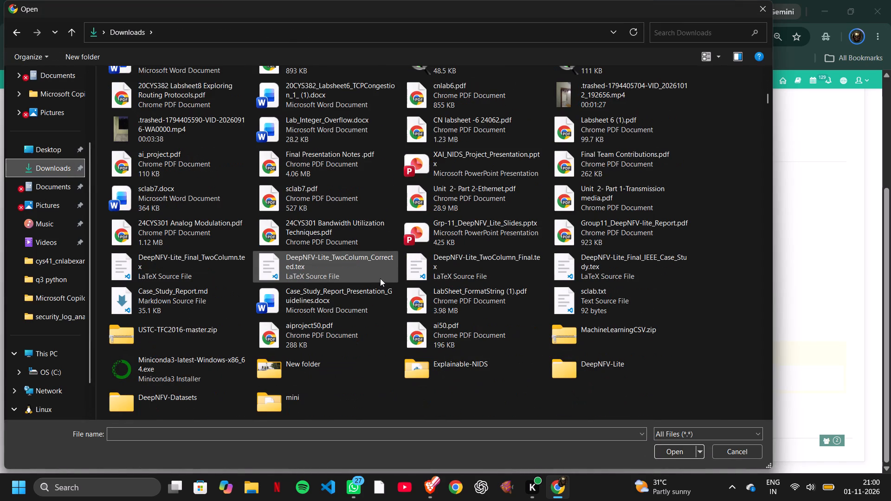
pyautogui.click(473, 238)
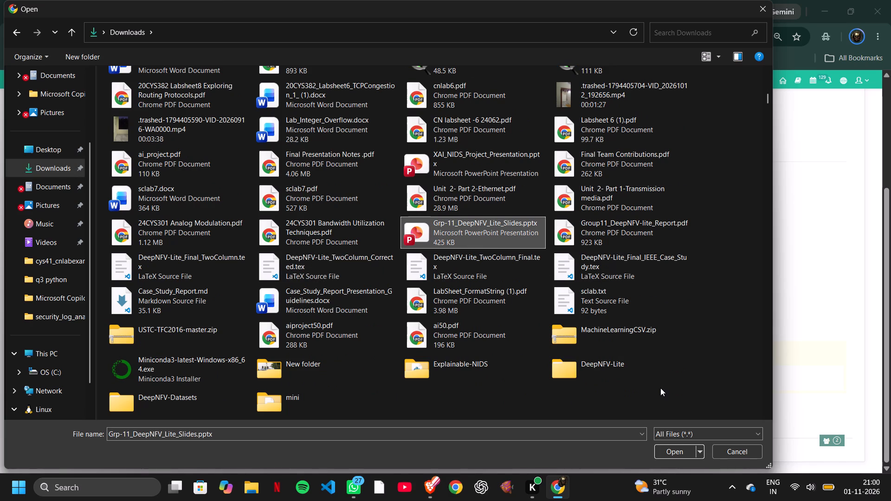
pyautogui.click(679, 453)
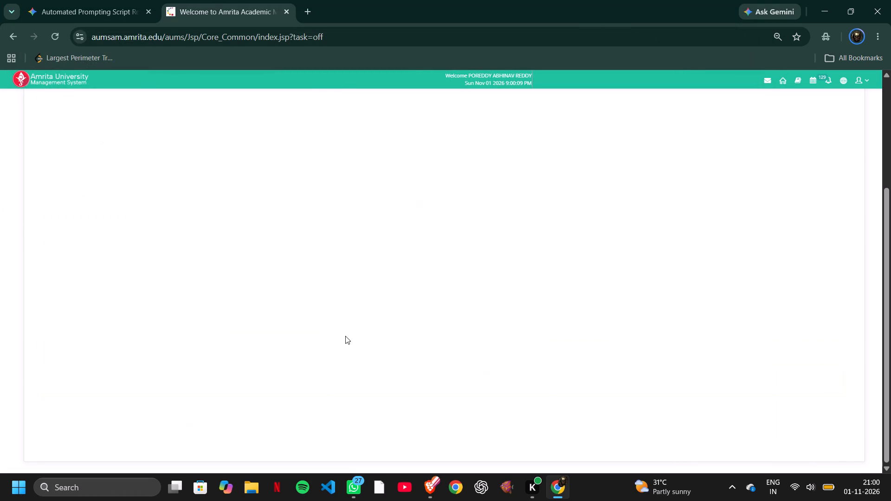
# Download the attached presentation, examine its opening slides in PowerPoint to check its topic, and close it.
pyautogui.scroll(1, 207, 297)
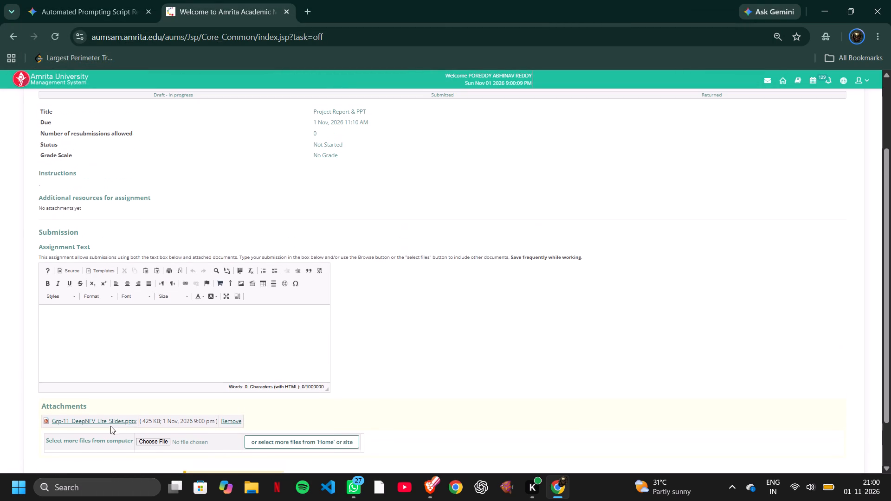
pyautogui.click(111, 419)
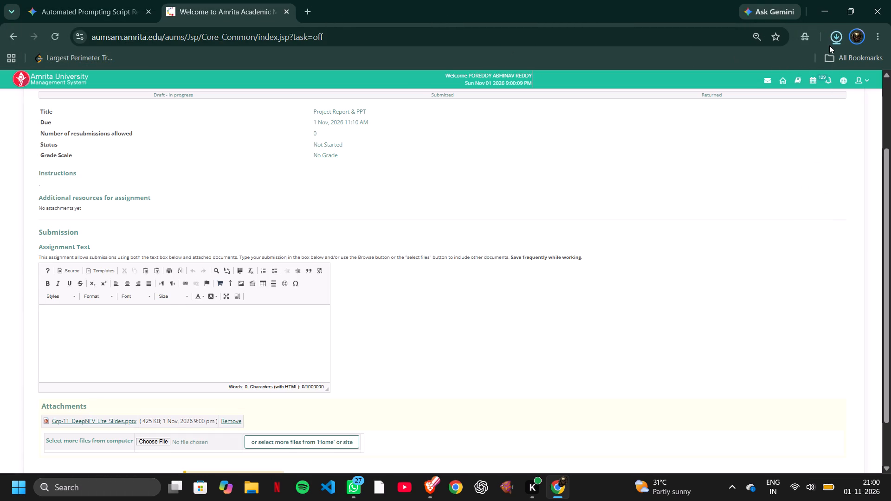
pyautogui.click(831, 40)
pyautogui.click(718, 86)
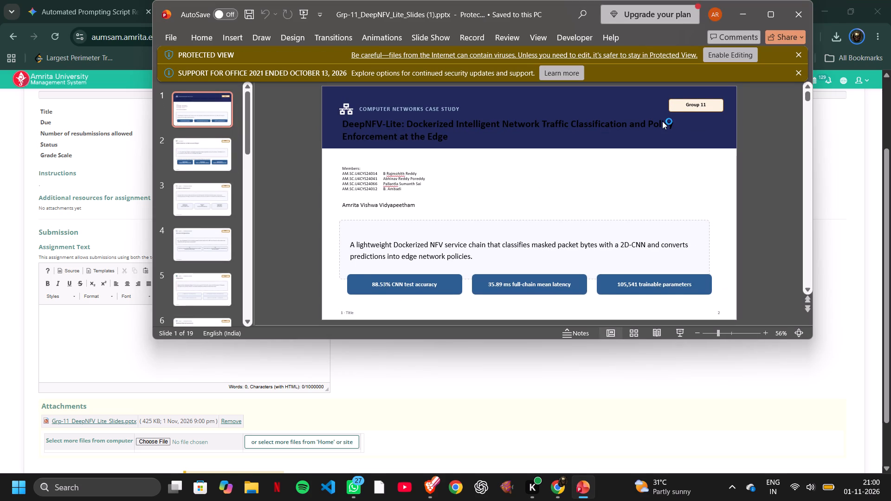
pyautogui.press('Down')
pyautogui.press('Down')
pyautogui.press('Down')
pyautogui.press('Up')
pyautogui.press('Up')
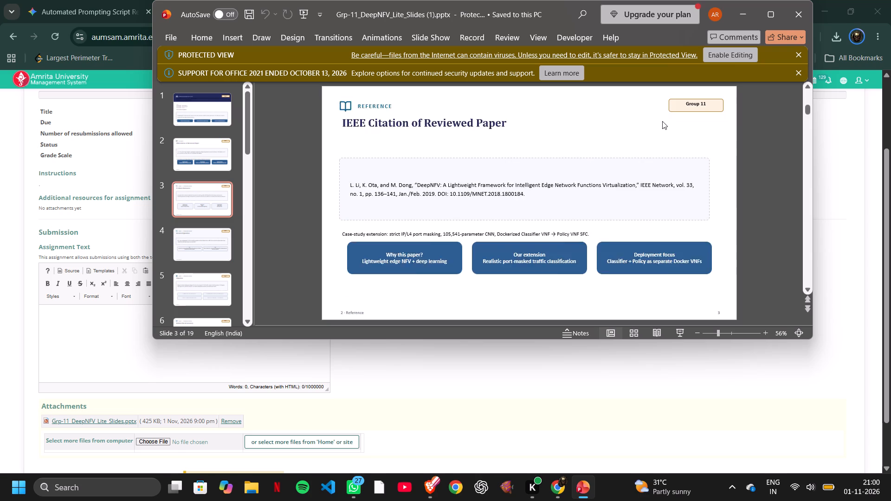
pyautogui.press('Up')
pyautogui.click(797, 6)
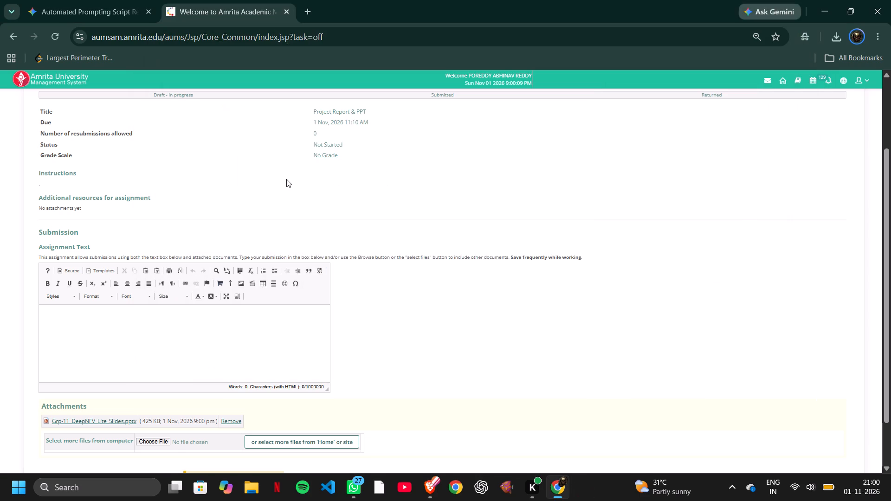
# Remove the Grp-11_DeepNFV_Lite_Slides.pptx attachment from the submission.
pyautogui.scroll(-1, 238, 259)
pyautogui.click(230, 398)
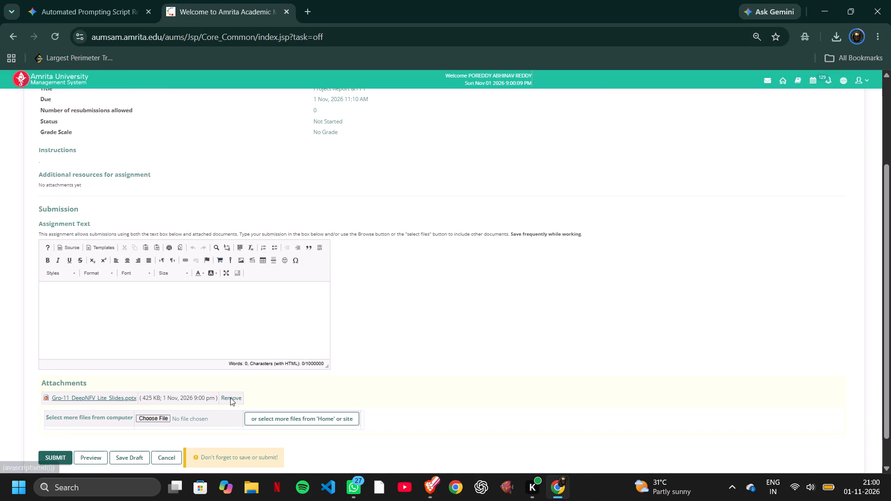
# Switch to File Explorer and open XAI_NIDS_Project_Presentation.pptx from the Downloads folder.
pyautogui.click(258, 491)
pyautogui.click(67, 273)
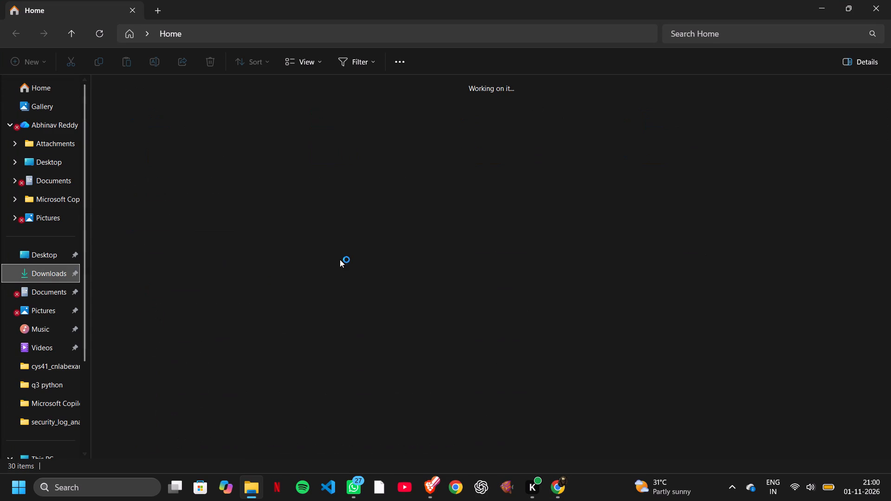
pyautogui.scroll(-3, 494, 298)
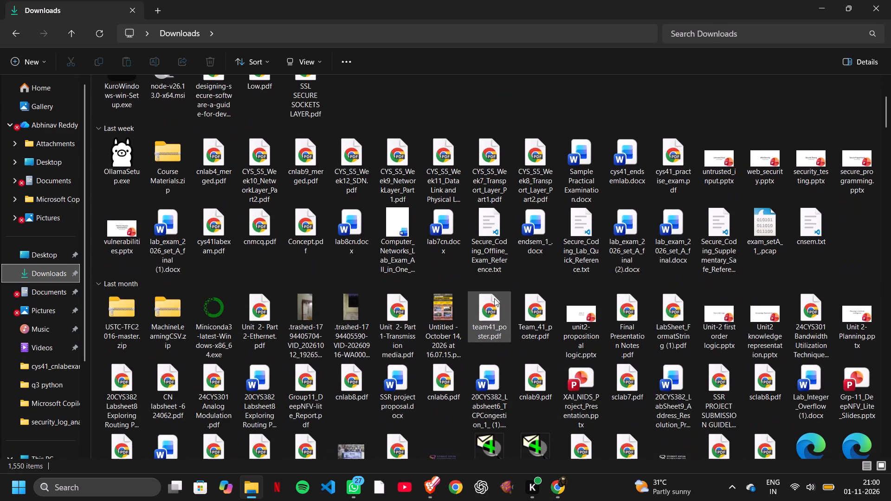
pyautogui.scroll(-1, 494, 298)
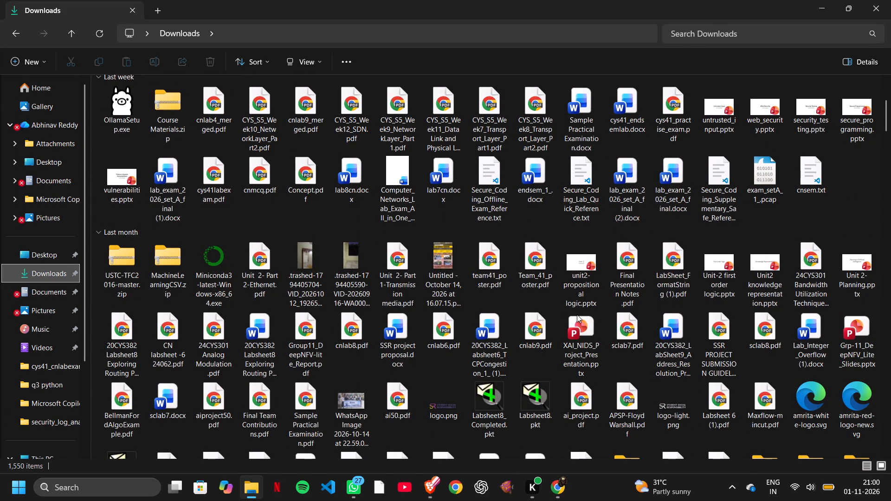
pyautogui.doubleClick(576, 329)
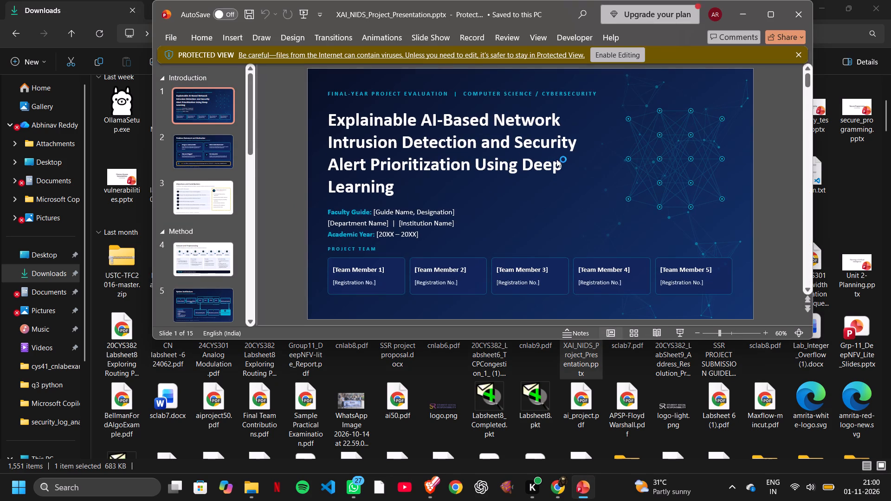
# Examine the slides of the XAI NIDS presentation from the title through the conclusion and references.
pyautogui.press('Down')
pyautogui.press('Down')
pyautogui.press('Down')
pyautogui.press('Down')
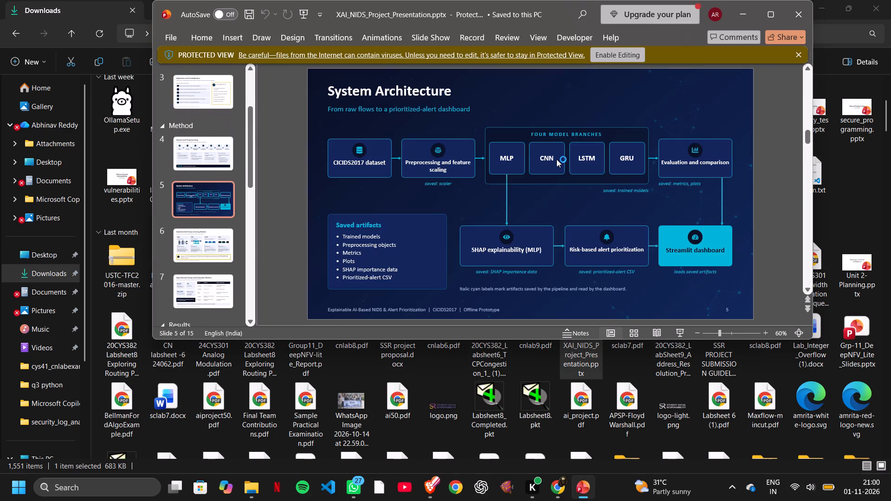
pyautogui.press('Down')
pyautogui.press('Down')
pyautogui.press('Down')
pyautogui.press('Down')
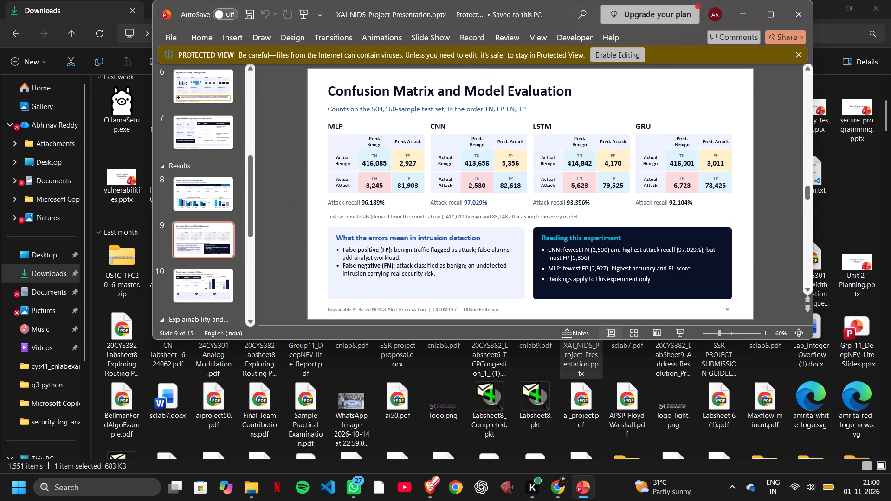
pyautogui.press('Down')
pyautogui.press('Down')
pyautogui.press('Down')
pyautogui.press('Down')
pyautogui.press('Down')
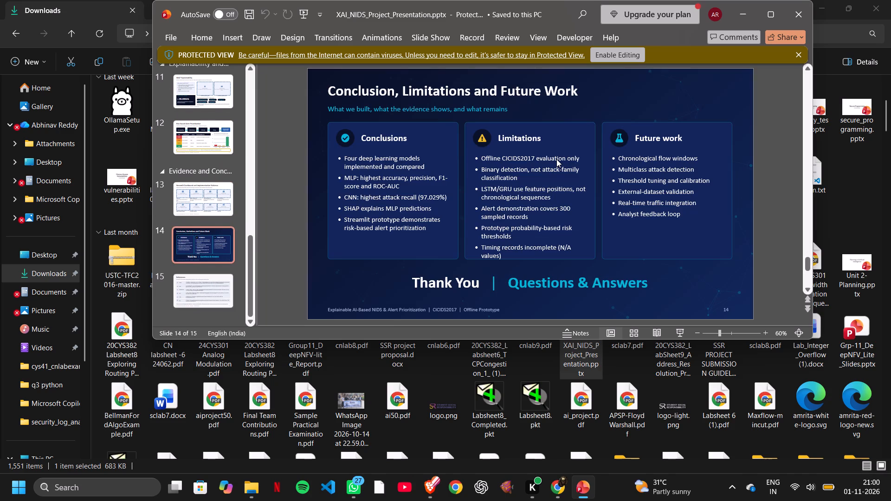
pyautogui.press('Down')
pyautogui.press('Up')
# Close the XAI NIDS project presentation.
pyautogui.click(794, 8)
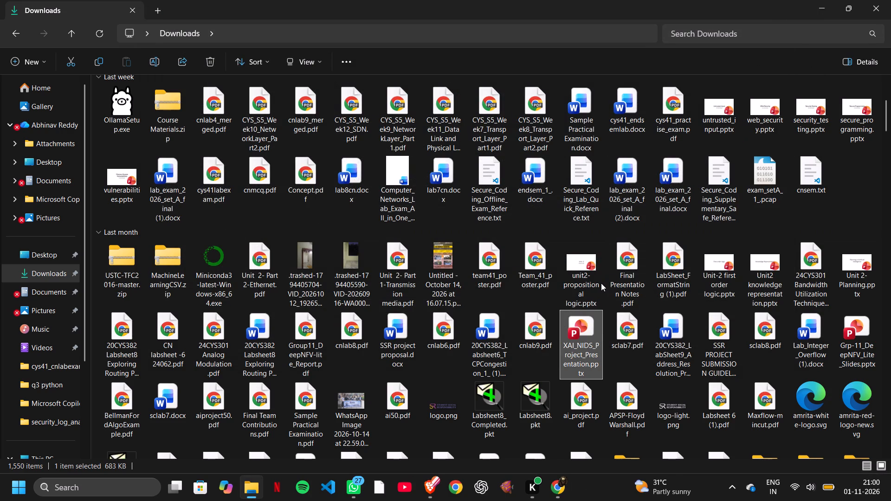
# Look through last month's files in the Downloads folder and select XAI_NIDS_Project_Presentation.pptx.
pyautogui.scroll(-1, 535, 350)
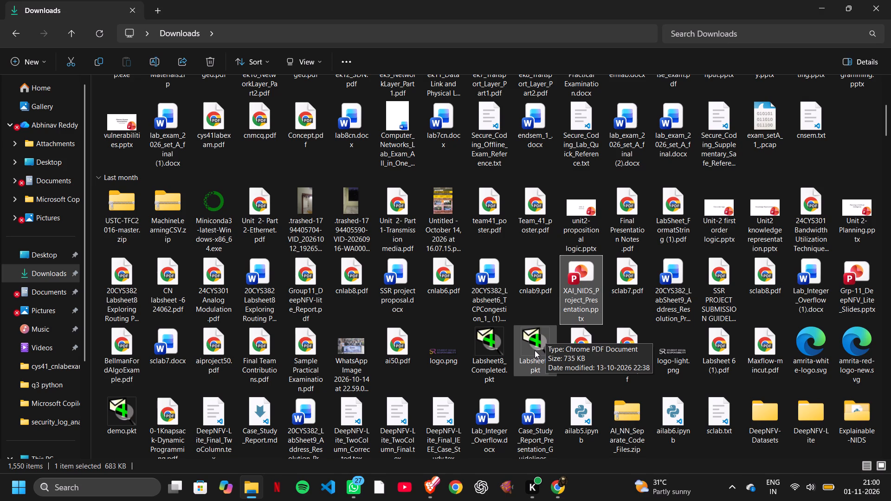
pyautogui.scroll(-1, 535, 350)
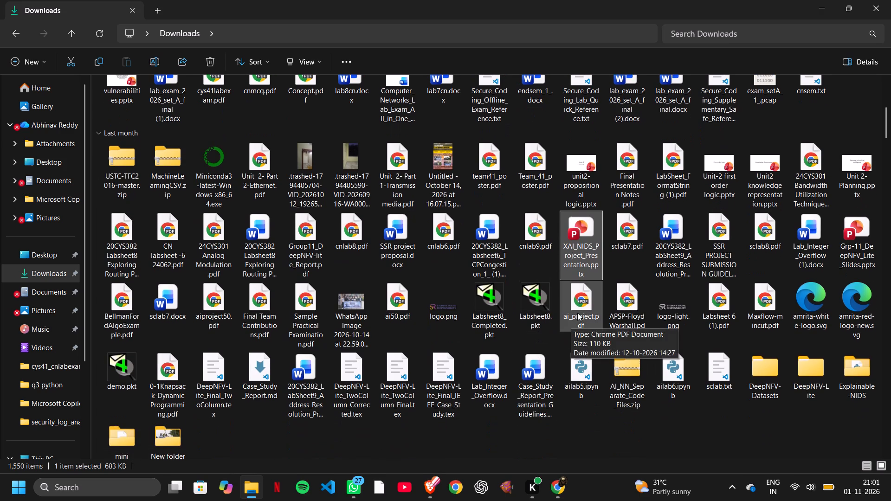
pyautogui.scroll(-1, 664, 313)
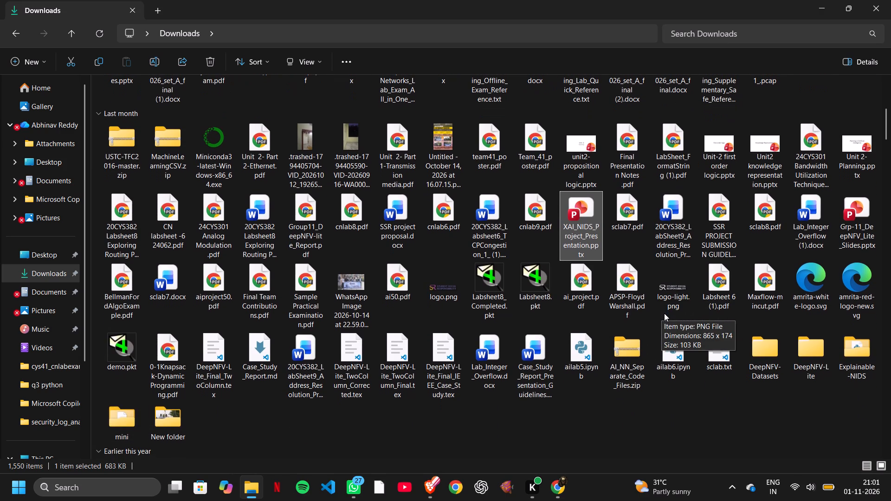
pyautogui.scroll(-1, 664, 313)
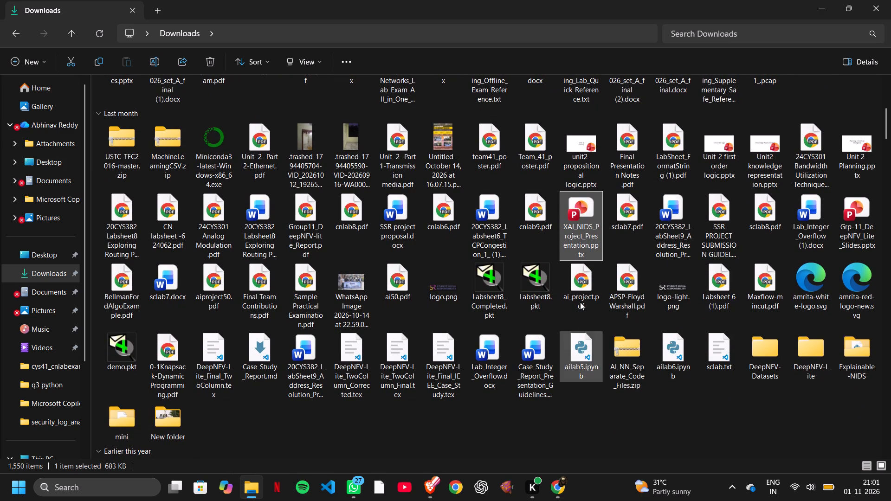
pyautogui.click(586, 221)
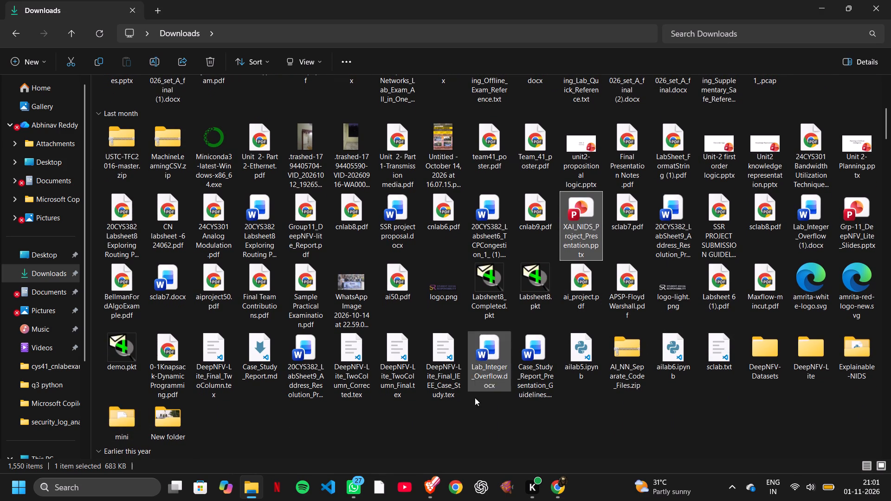
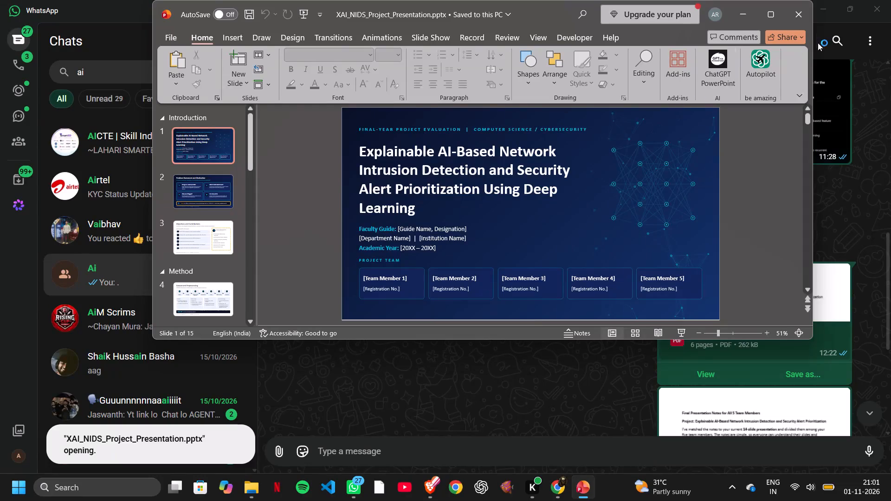
# Examine the first four slides of the XAI_NIDS_Project_Presentation.pptx copy opened from the WhatsApp chat, and close the presentation.
pyautogui.moveTo(798, 6); pyautogui.dragTo(748, 69)
pyautogui.click(748, 69)
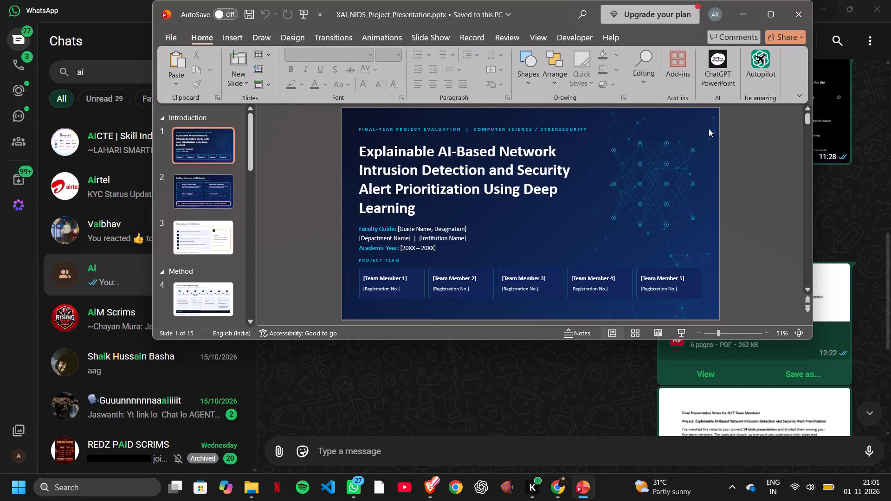
pyautogui.press('Down')
pyautogui.press('Down')
pyautogui.press('Down')
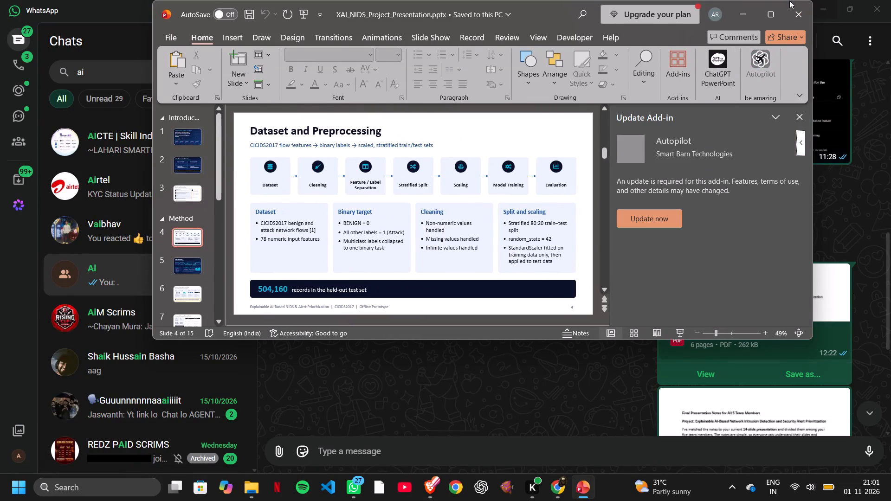
pyautogui.click(789, 8)
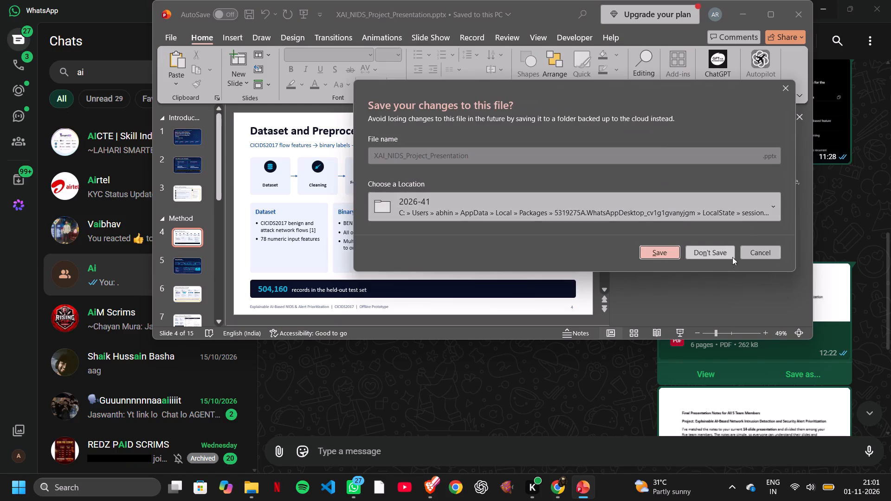
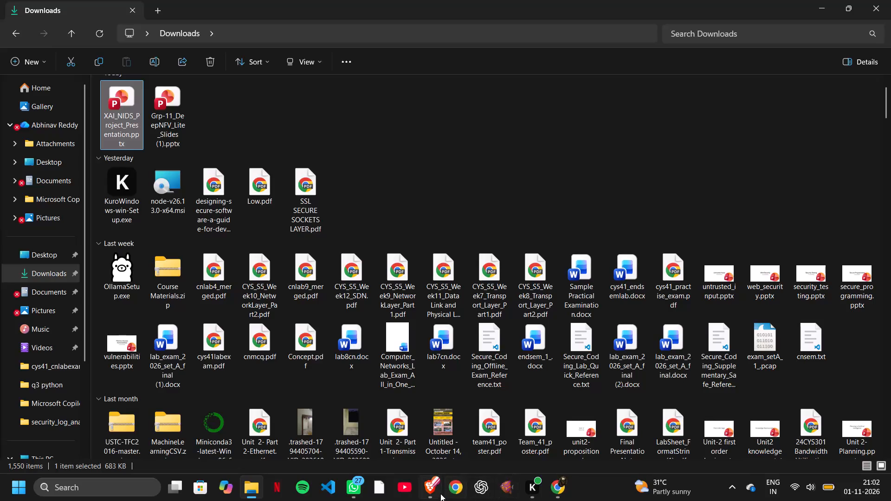
# Switch to the Kick live stream in Brave, raise the player volume and open the player settings.
pyautogui.click(440, 494)
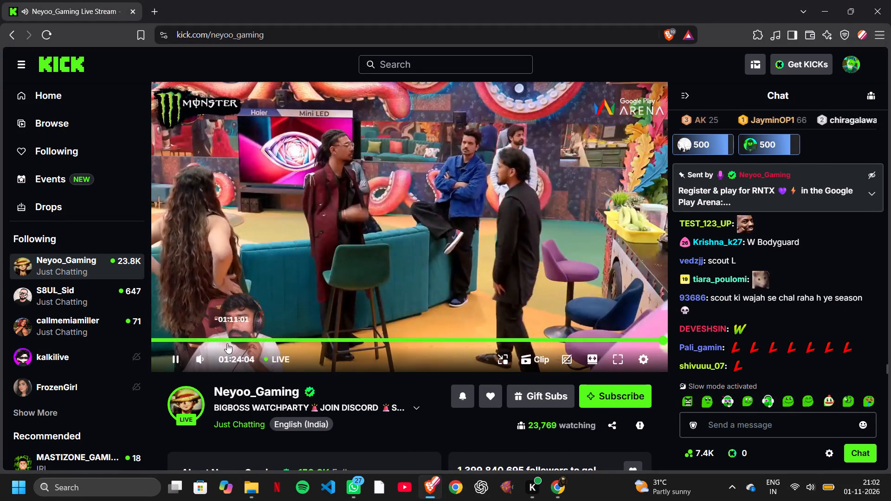
pyautogui.moveTo(256, 360); pyautogui.dragTo(339, 363)
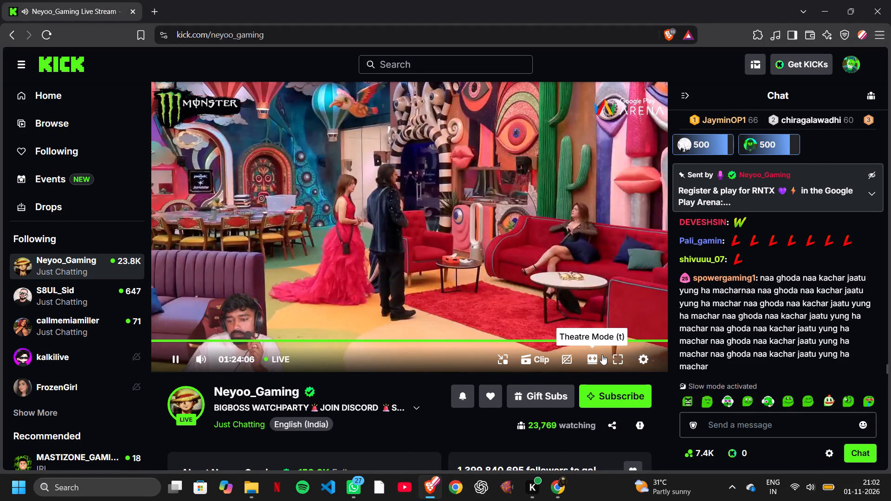
pyautogui.click(640, 355)
pyautogui.click(590, 249)
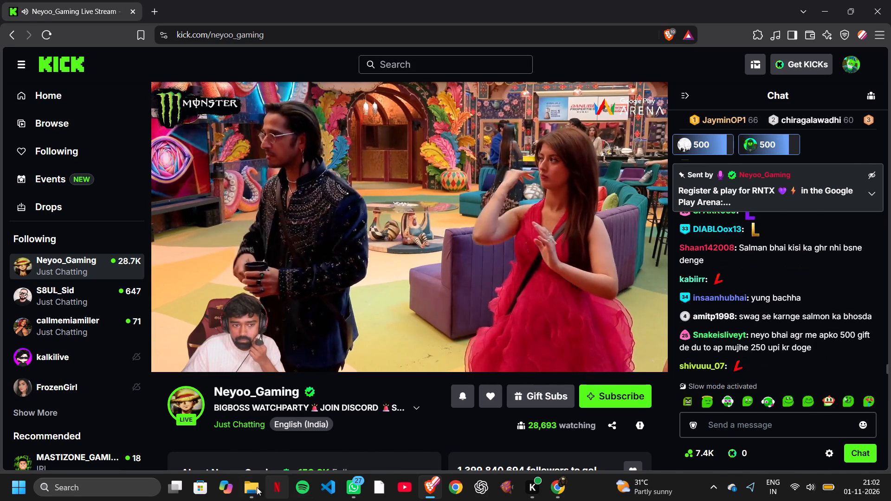
# Switch to File Explorer and reopen XAI_NIDS_Project_Presentation.pptx from the Downloads folder.
pyautogui.click(241, 490)
pyautogui.doubleClick(130, 102)
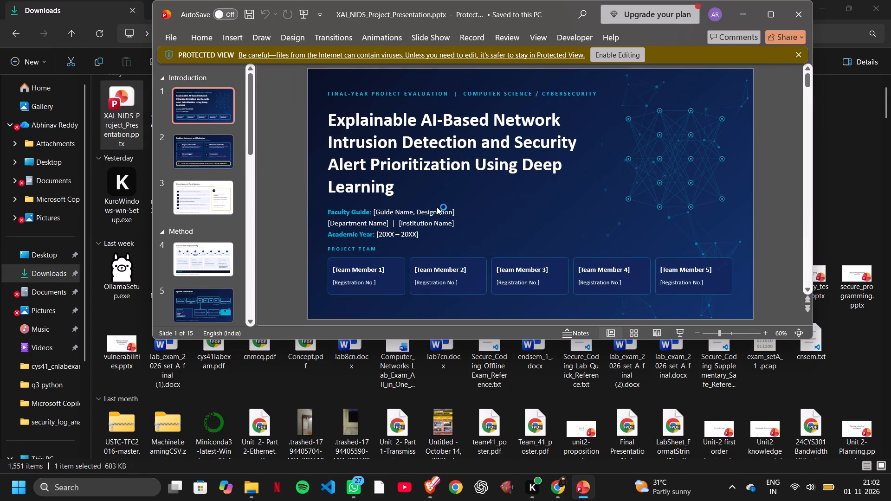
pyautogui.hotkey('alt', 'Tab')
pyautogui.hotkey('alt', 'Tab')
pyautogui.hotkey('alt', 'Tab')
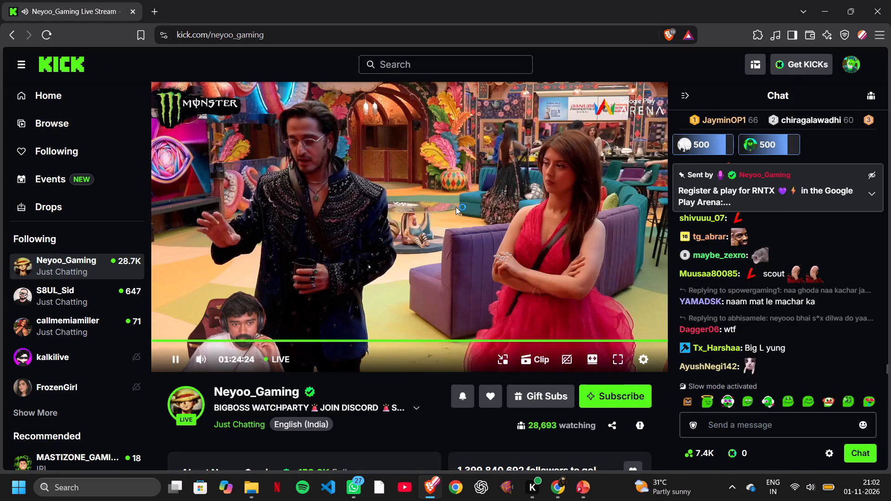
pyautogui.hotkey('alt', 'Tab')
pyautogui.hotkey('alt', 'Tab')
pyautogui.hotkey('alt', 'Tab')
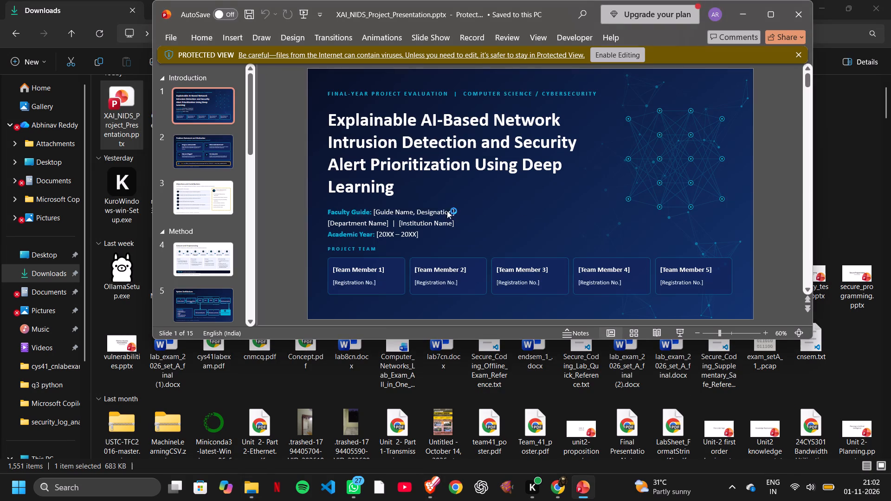
# Examine the faculty guide, department, institution and academic year placeholders on the title slide.
pyautogui.click(439, 213)
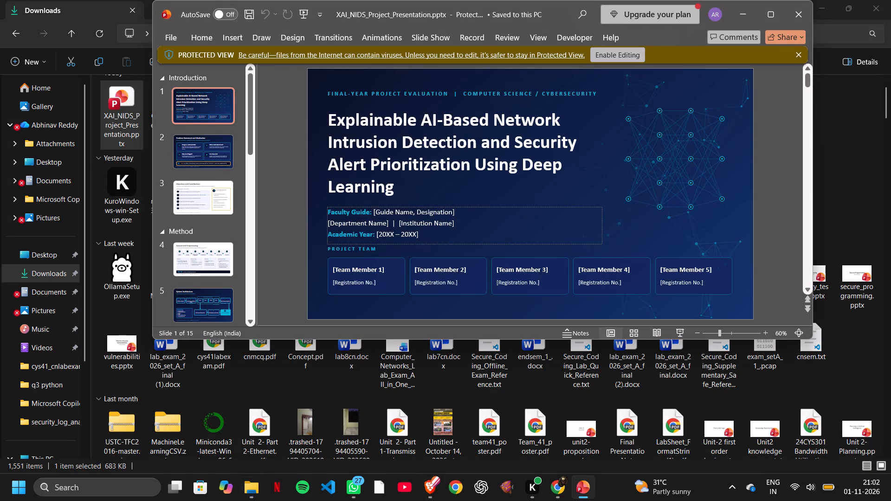
pyautogui.click(439, 220)
pyautogui.click(454, 212)
pyautogui.moveTo(454, 212); pyautogui.dragTo(393, 218)
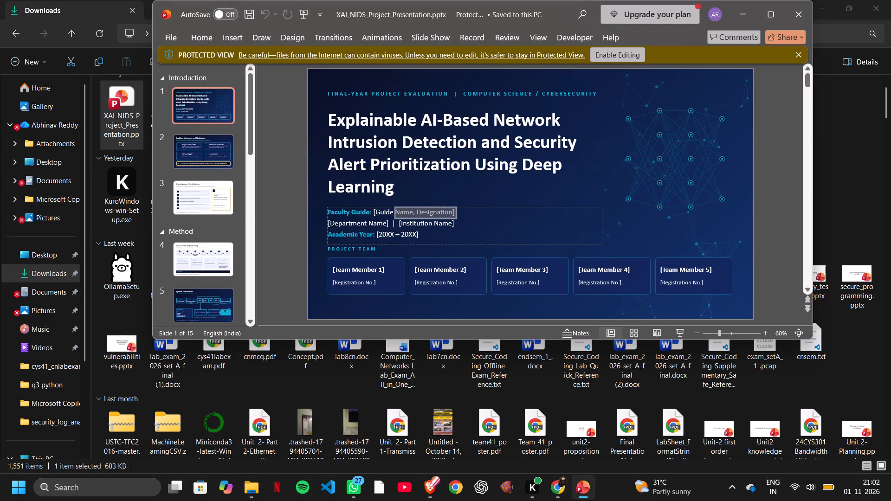
pyautogui.moveTo(393, 218); pyautogui.dragTo(377, 215)
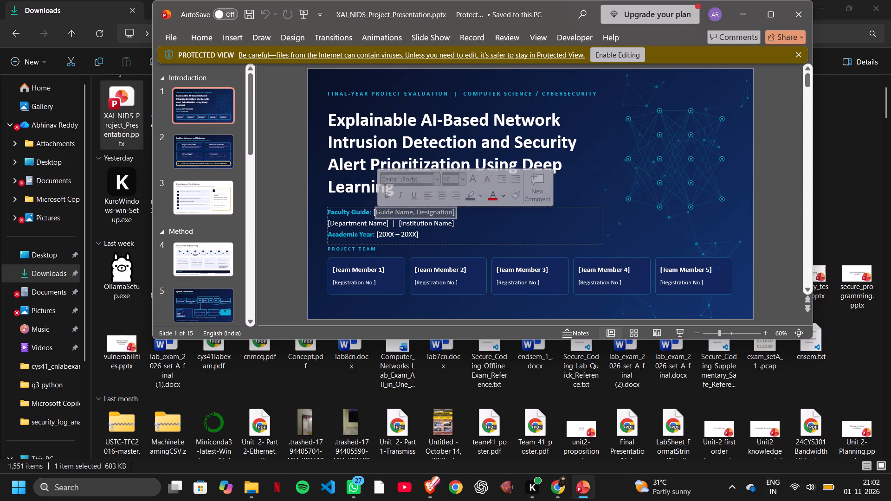
pyautogui.click(431, 234)
pyautogui.click(421, 239)
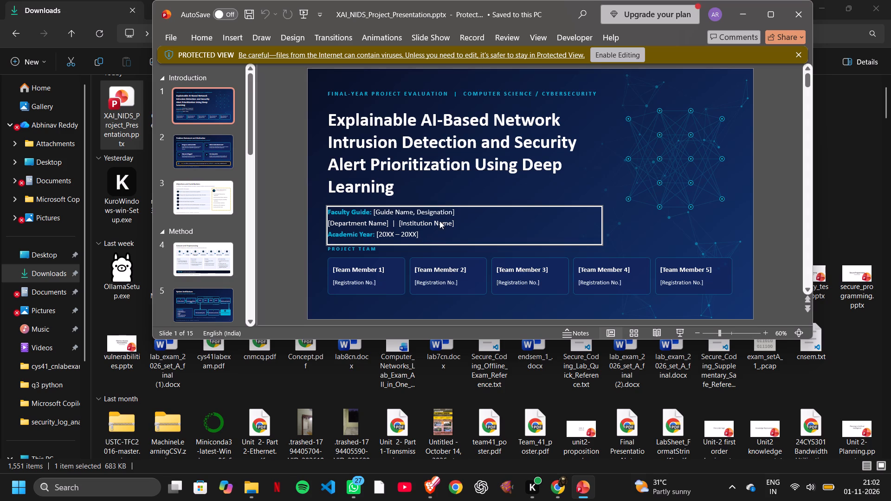
pyautogui.press('Escape')
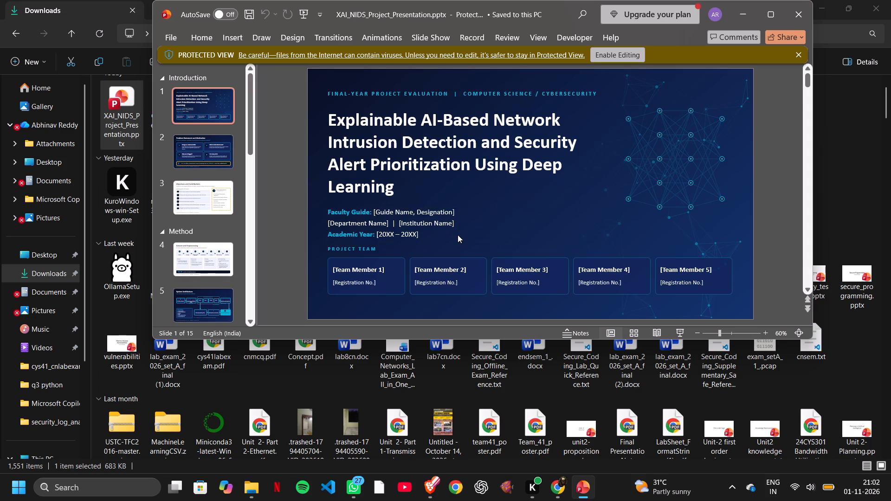
pyautogui.click(379, 211)
# Switch back to the Kick live stream in Brave and show the video in full screen.
pyautogui.hotkey('alt', 'Tab')
pyautogui.hotkey('alt', 'Tab')
pyautogui.hotkey('alt', 'Tab')
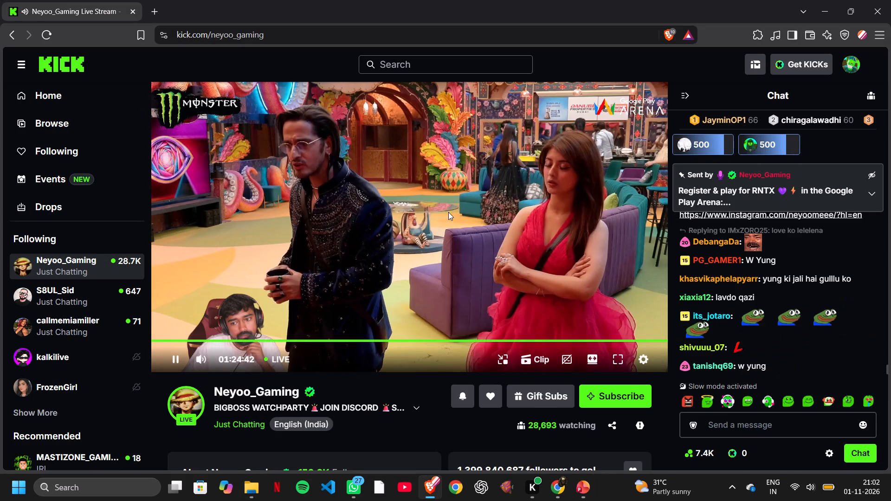
pyautogui.press('f')
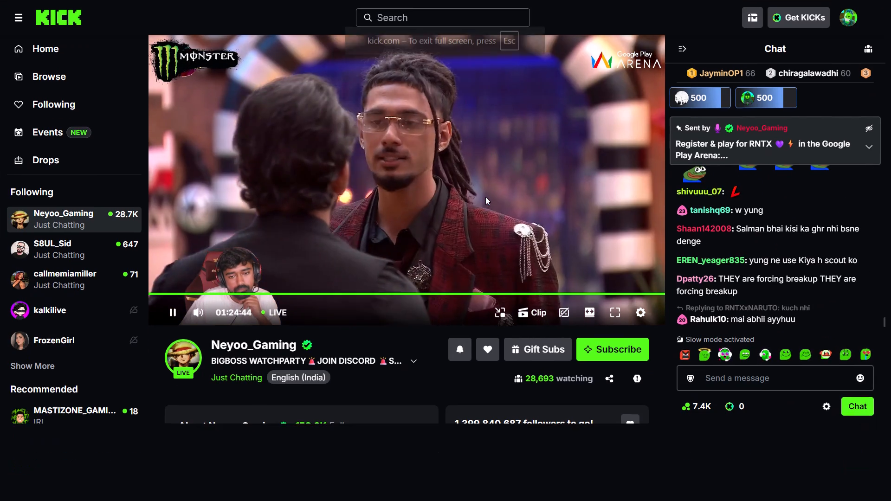
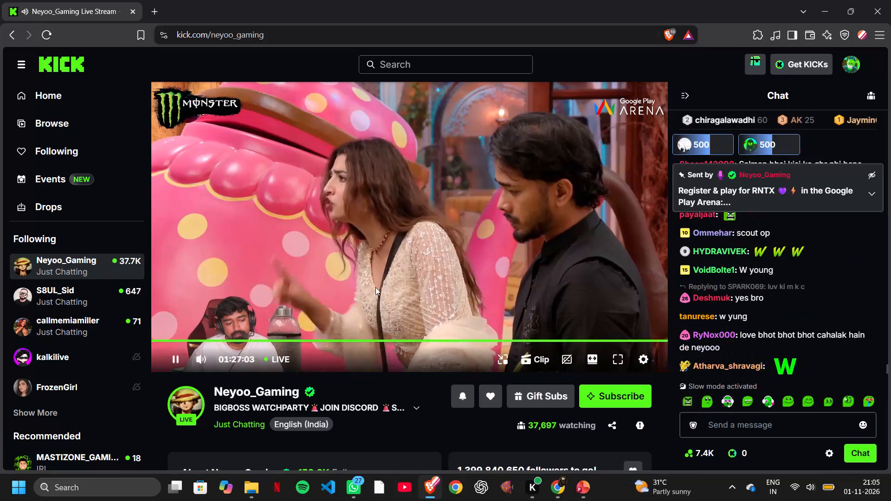
# Switch to XAI_NIDS_Project_Presentation.pptx in PowerPoint and enable editing so the guide placeholder on the title slide can be changed.
pyautogui.click(595, 492)
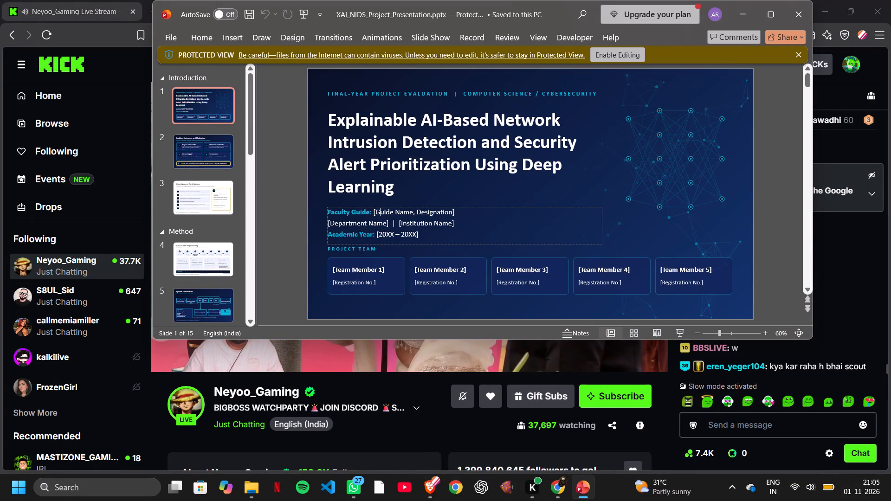
pyautogui.click(458, 213)
pyautogui.click(452, 210)
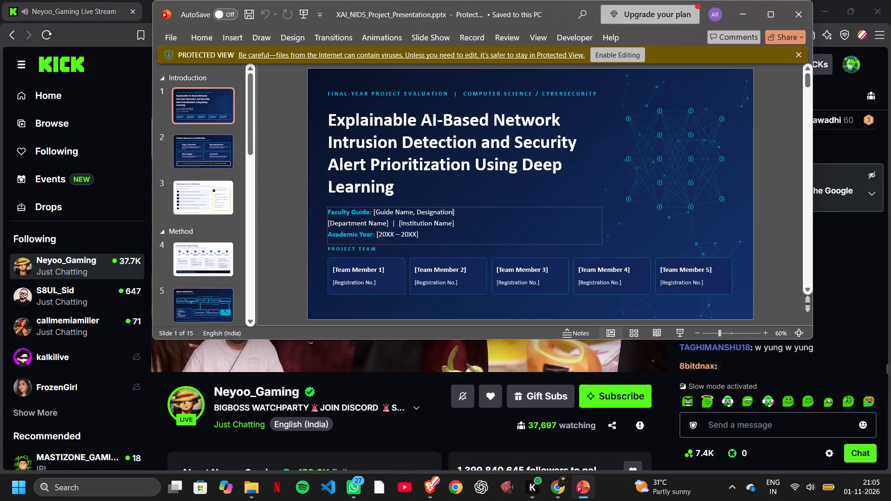
pyautogui.moveTo(454, 210); pyautogui.dragTo(383, 217)
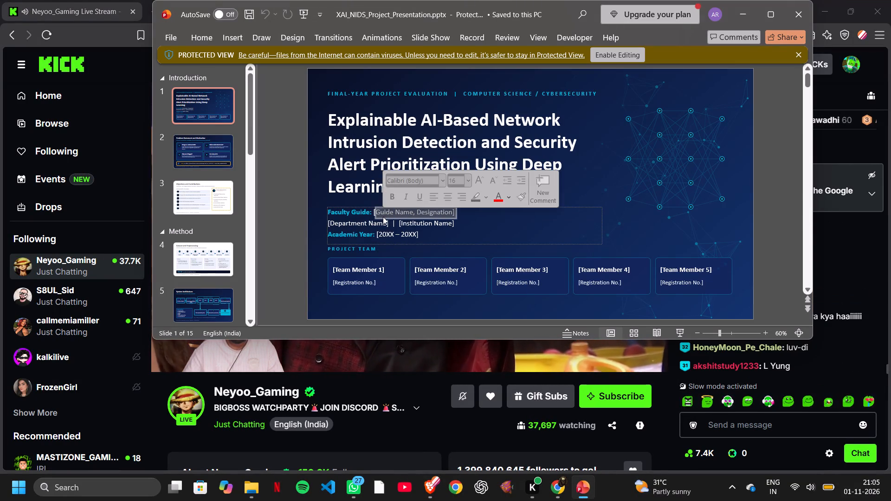
pyautogui.press('BackSpace')
pyautogui.press('BackSpace')
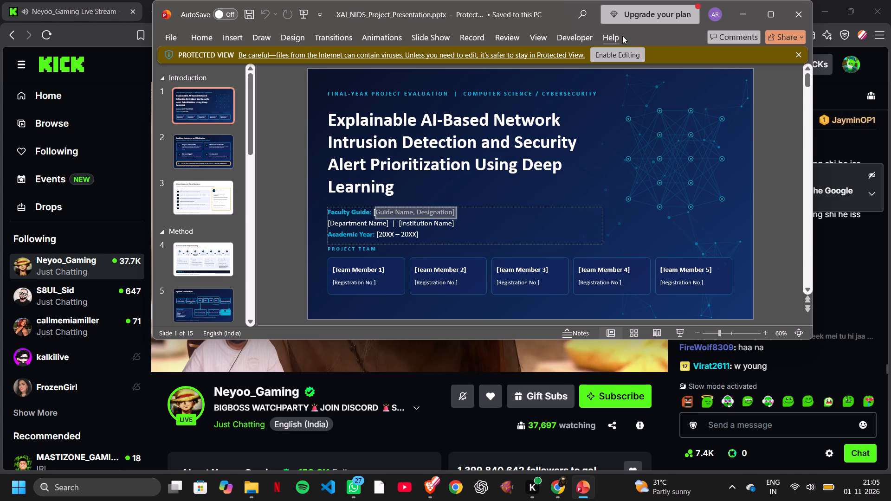
pyautogui.click(618, 49)
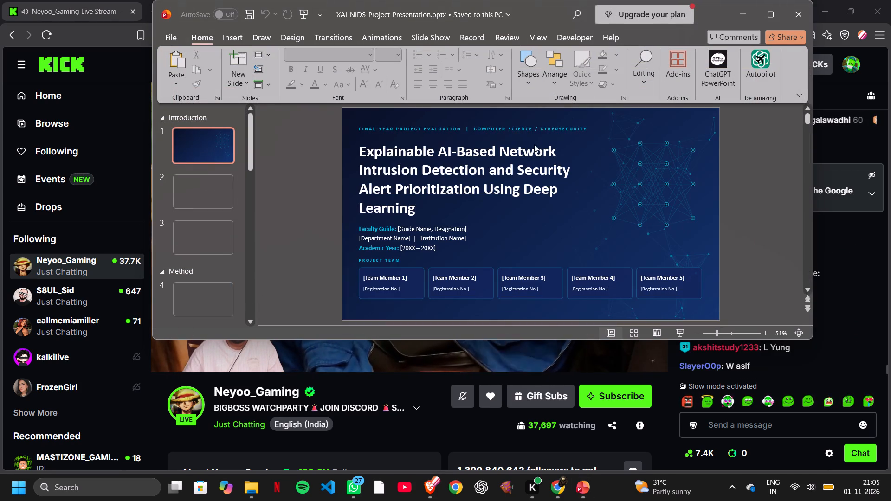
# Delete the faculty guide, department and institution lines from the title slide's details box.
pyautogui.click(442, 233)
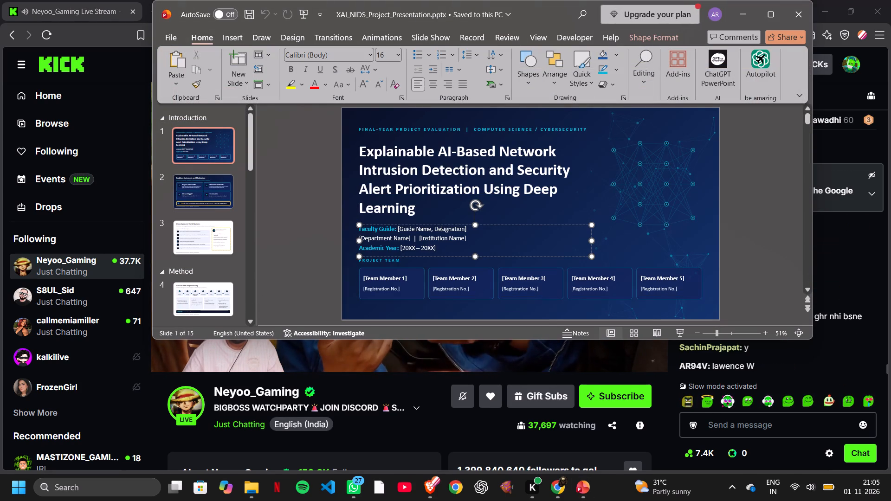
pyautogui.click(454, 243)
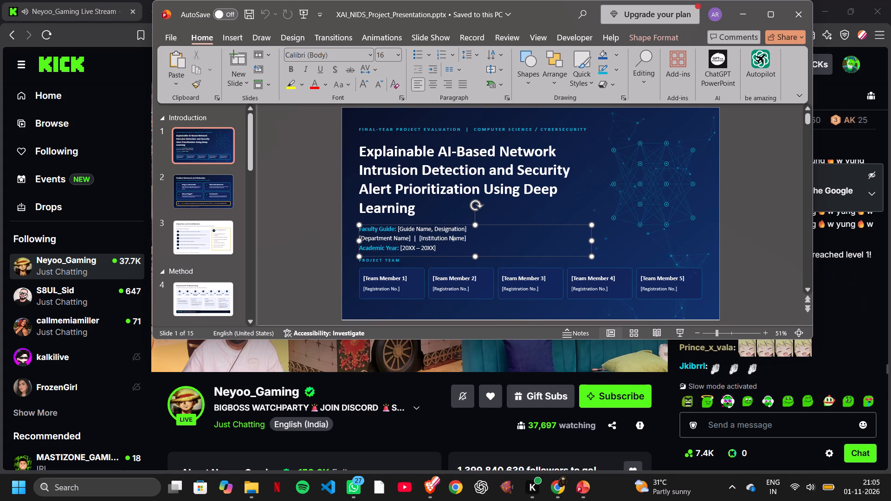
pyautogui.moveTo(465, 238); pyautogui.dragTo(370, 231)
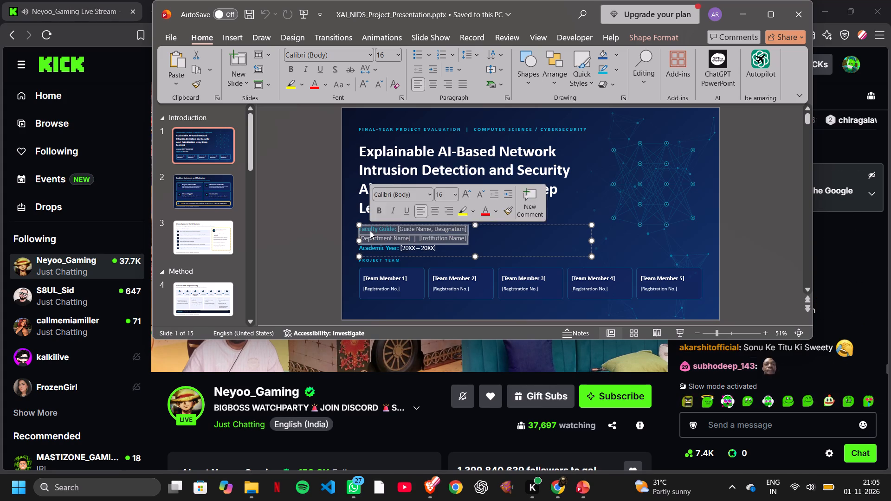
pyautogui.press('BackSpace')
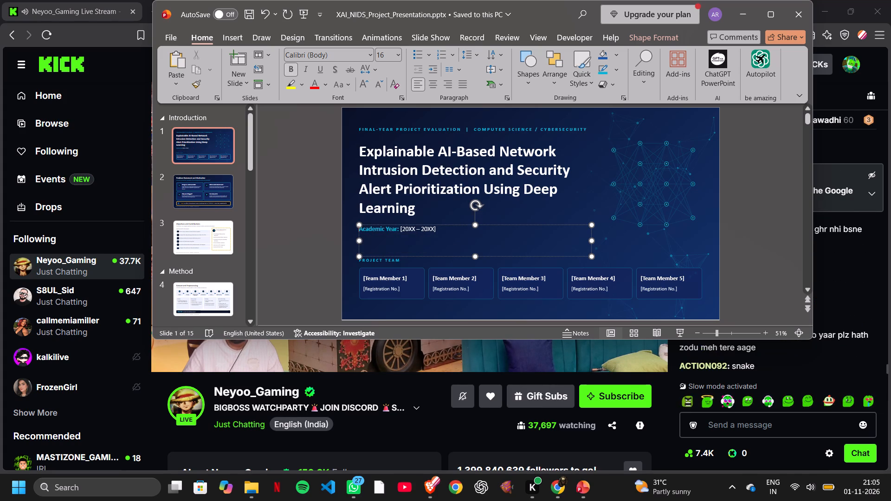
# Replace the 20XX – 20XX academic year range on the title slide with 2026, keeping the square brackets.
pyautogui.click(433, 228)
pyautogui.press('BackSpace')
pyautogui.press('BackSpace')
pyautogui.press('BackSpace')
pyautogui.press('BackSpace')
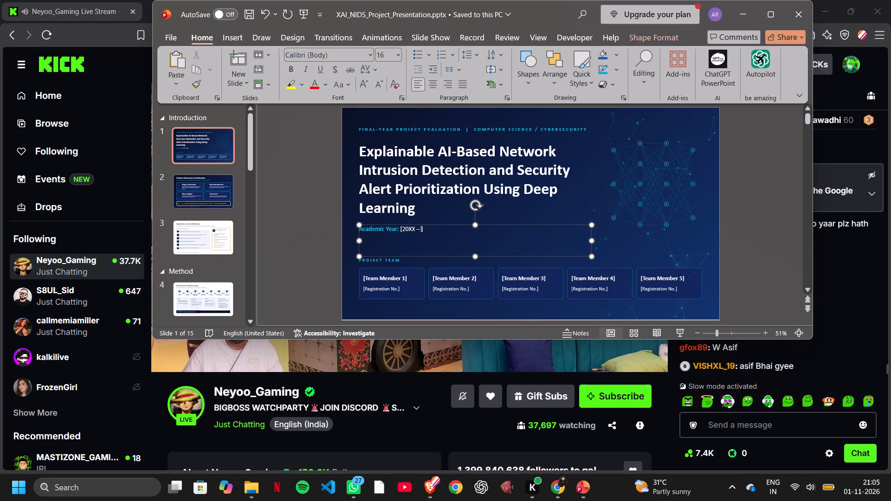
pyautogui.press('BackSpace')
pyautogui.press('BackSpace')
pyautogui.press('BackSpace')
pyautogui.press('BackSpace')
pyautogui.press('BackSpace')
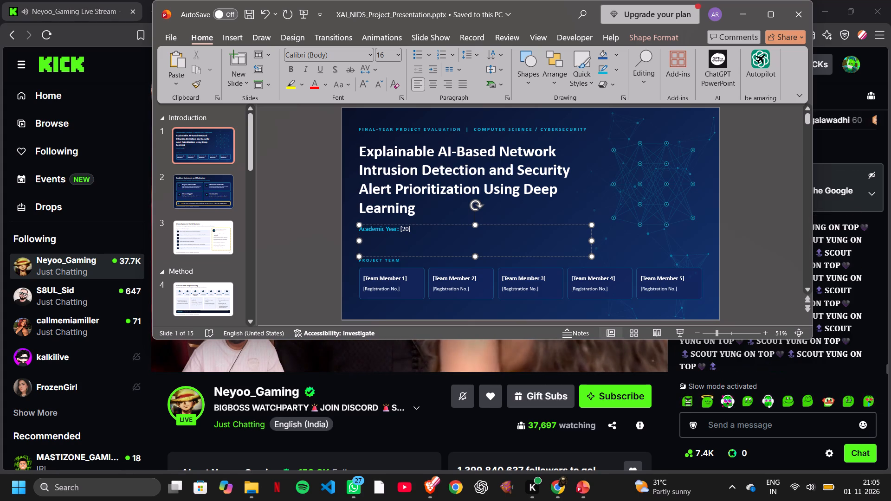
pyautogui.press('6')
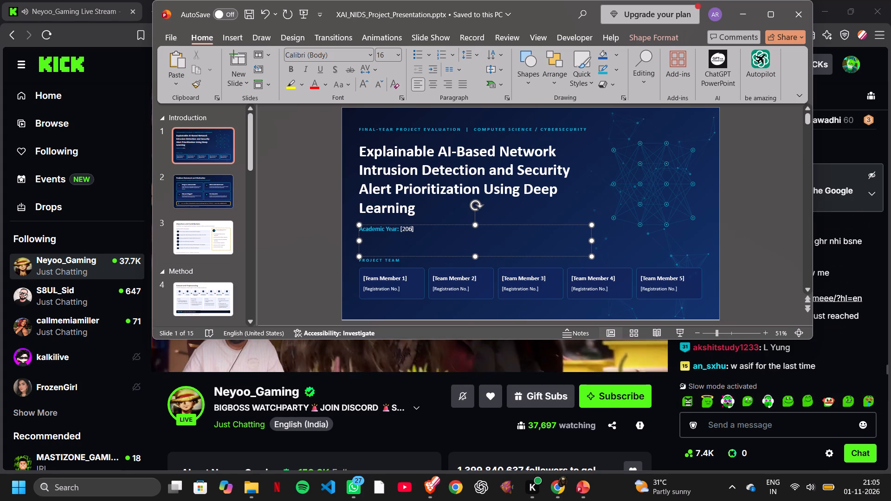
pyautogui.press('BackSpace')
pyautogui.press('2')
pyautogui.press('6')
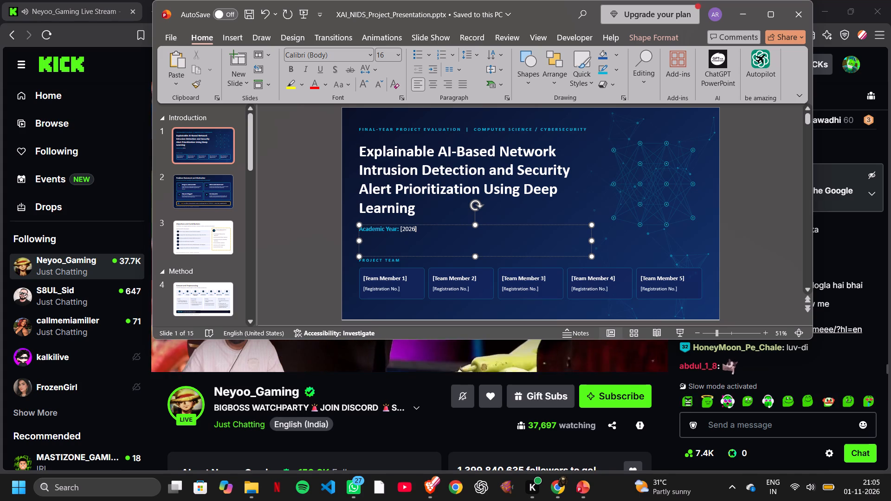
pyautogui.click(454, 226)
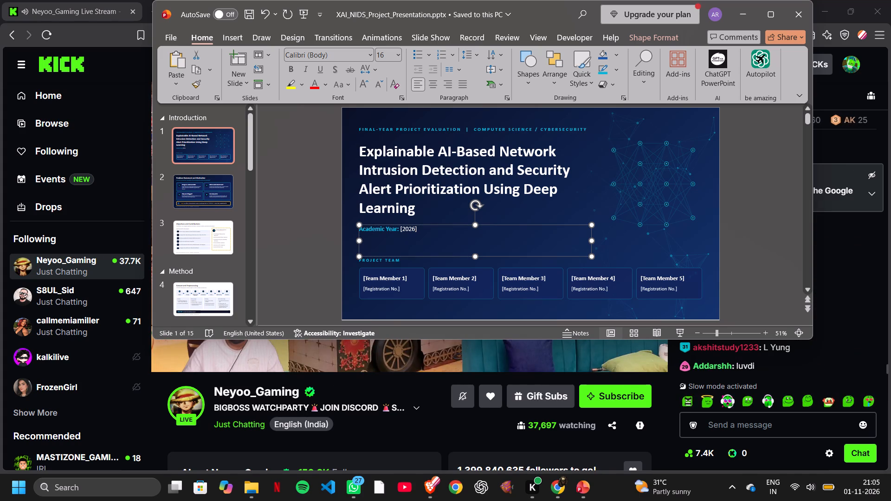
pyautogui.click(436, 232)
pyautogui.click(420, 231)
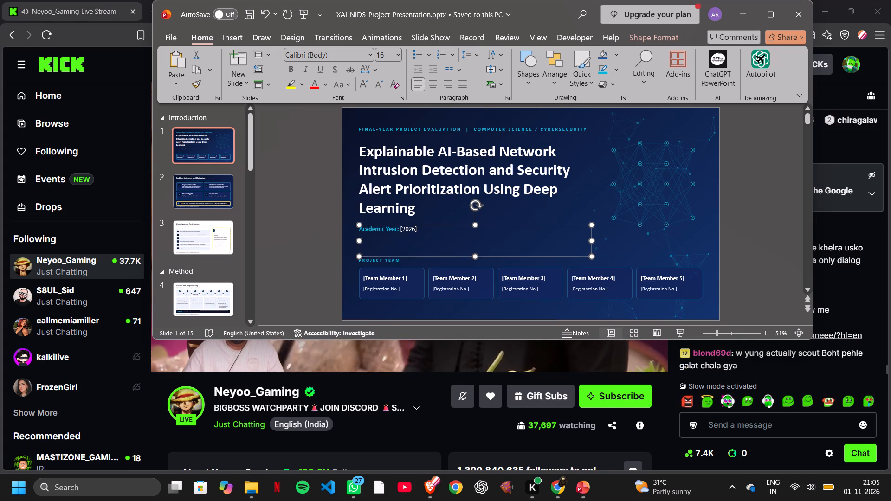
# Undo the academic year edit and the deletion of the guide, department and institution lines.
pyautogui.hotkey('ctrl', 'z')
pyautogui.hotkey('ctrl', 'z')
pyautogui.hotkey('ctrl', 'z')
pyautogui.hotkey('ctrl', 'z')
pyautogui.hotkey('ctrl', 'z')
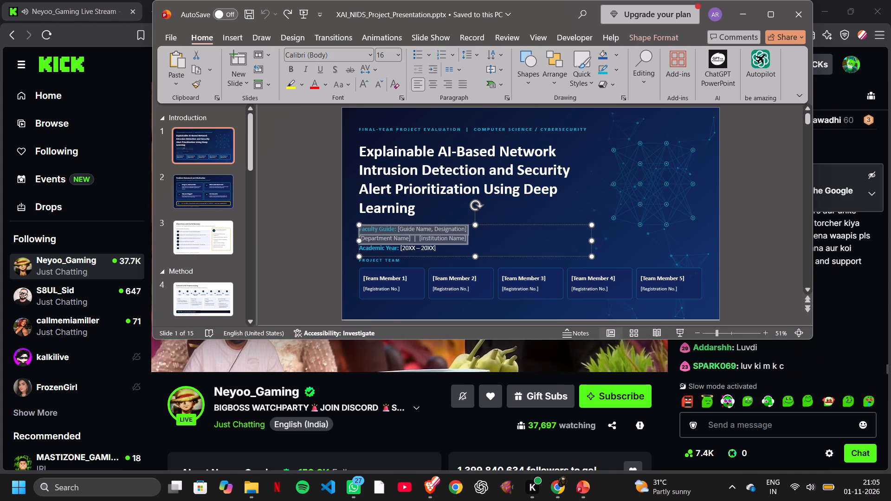
# Delete the faculty guide and the department and institution text above the academic year on the title slide.
pyautogui.click(465, 241)
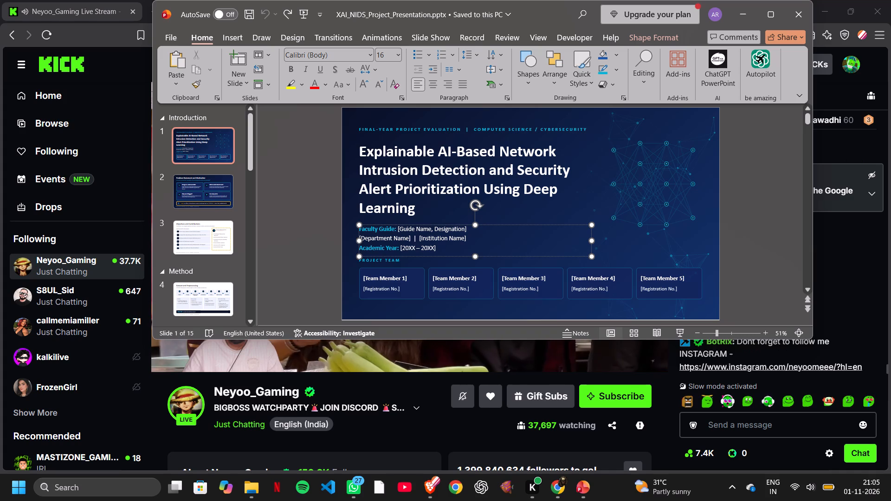
pyautogui.moveTo(465, 240); pyautogui.dragTo(366, 236)
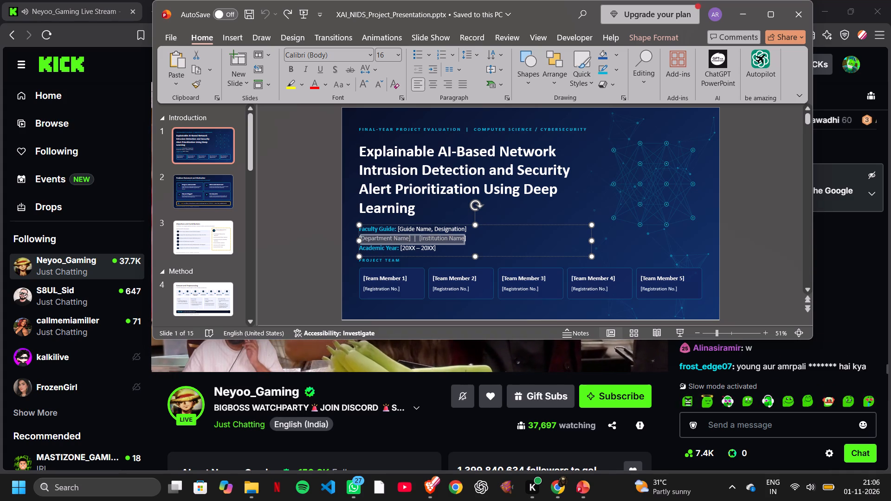
pyautogui.moveTo(366, 236); pyautogui.dragTo(362, 231)
pyautogui.press('BackSpace')
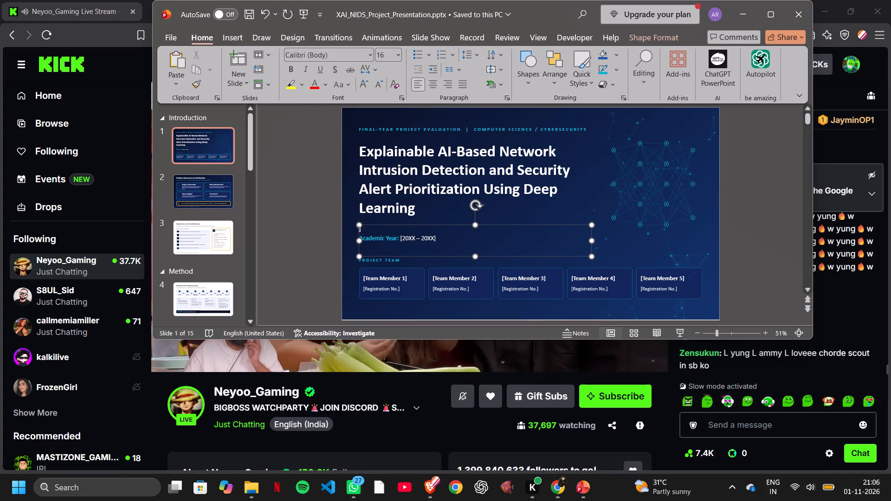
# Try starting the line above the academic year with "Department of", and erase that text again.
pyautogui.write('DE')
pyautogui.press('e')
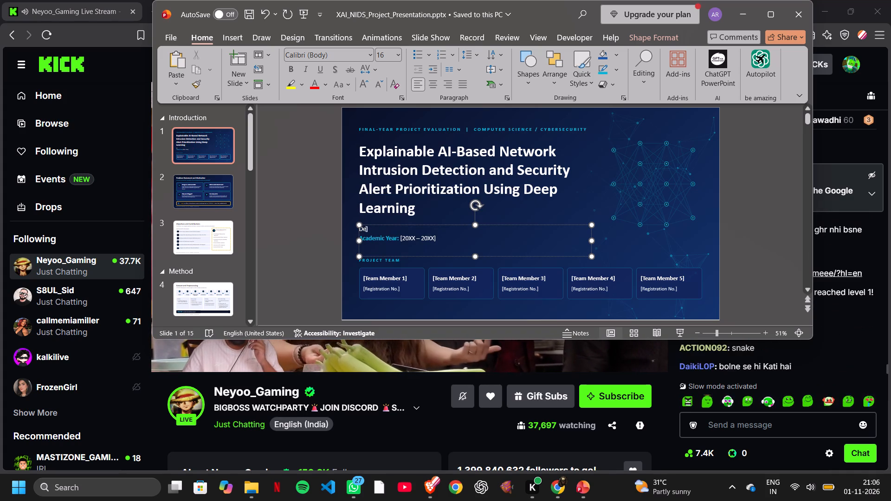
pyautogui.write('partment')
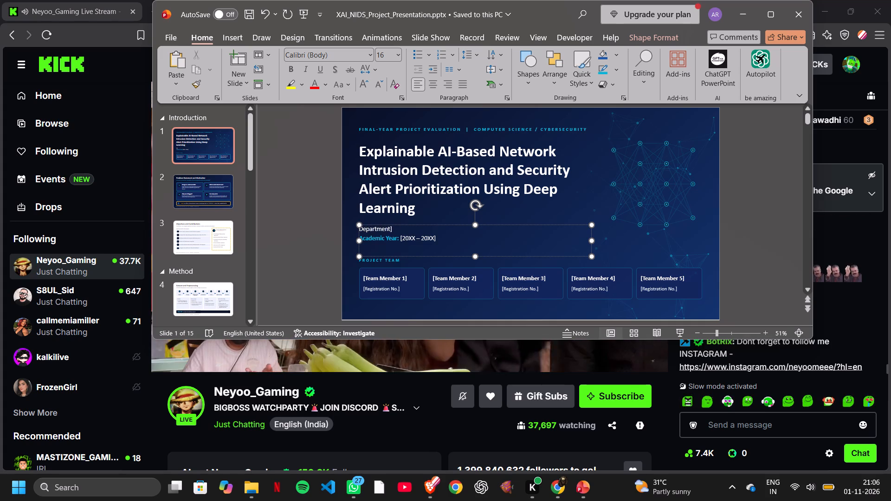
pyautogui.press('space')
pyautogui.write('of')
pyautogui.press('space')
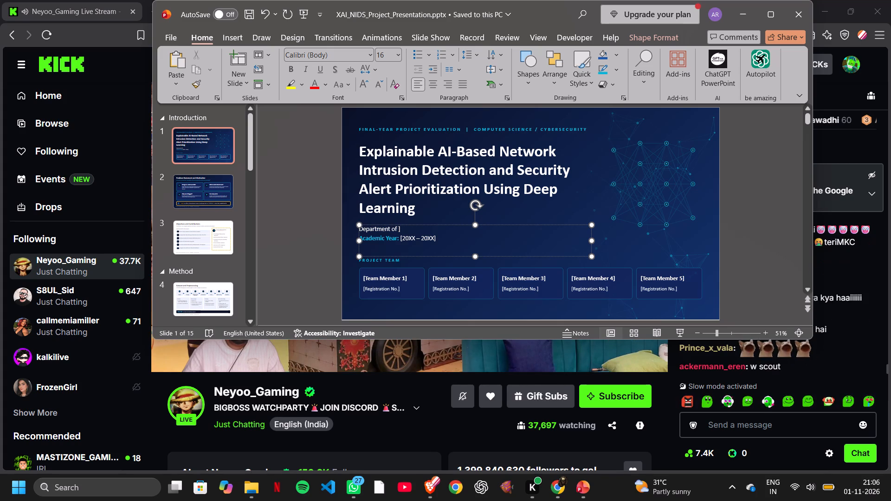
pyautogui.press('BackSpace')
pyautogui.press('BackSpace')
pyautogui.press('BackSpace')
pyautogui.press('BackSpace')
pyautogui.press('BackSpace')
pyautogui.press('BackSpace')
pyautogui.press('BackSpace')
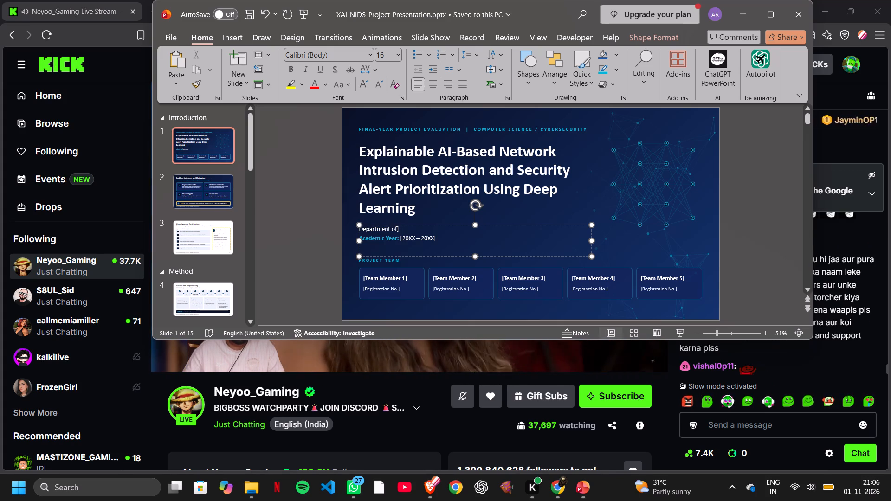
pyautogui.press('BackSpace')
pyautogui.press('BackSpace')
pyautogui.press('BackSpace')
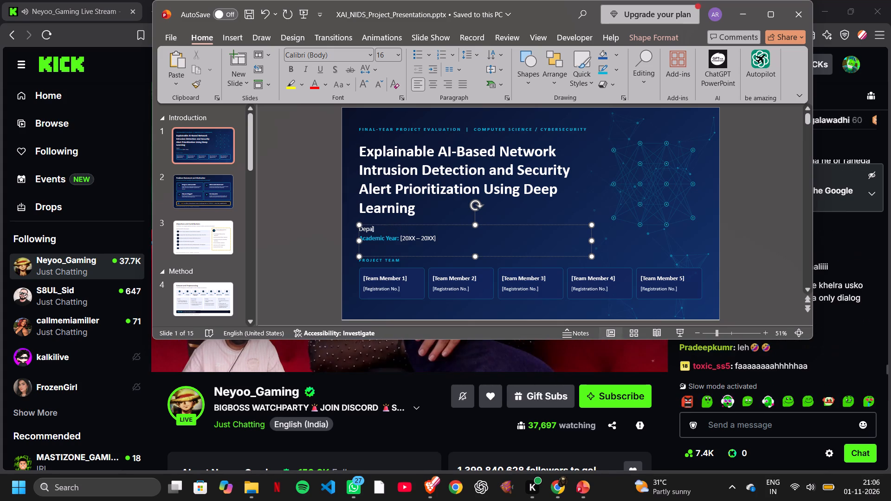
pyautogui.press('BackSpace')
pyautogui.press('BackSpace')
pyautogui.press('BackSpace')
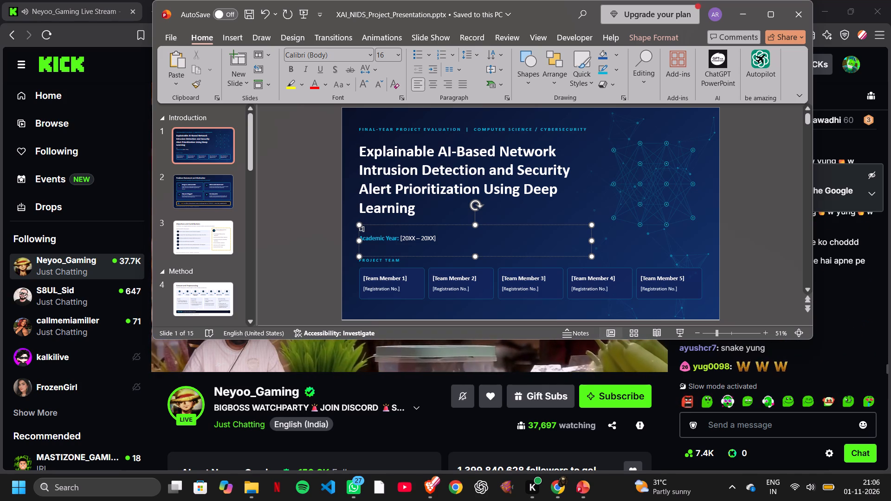
# Clear the leftover characters above the academic year and enter "Amrita Vishwa Vidyapeetham" as the institution.
pyautogui.press('Right')
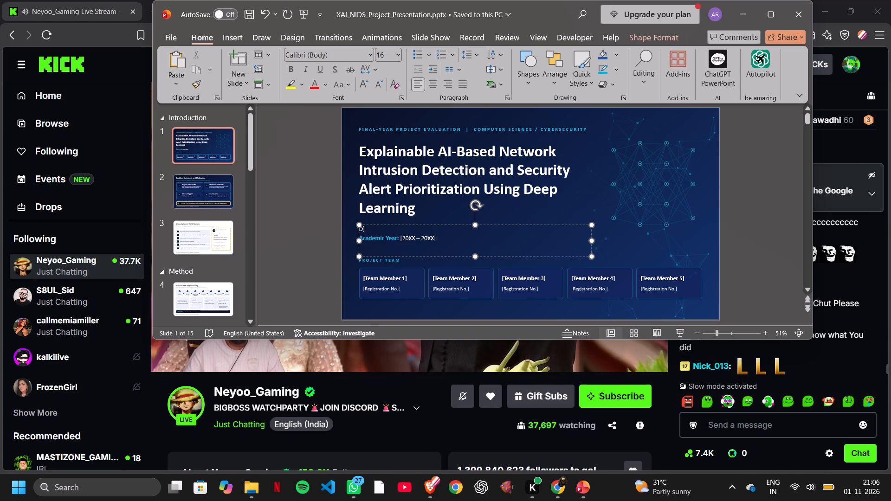
pyautogui.press('BackSpace')
pyautogui.press('BackSpace')
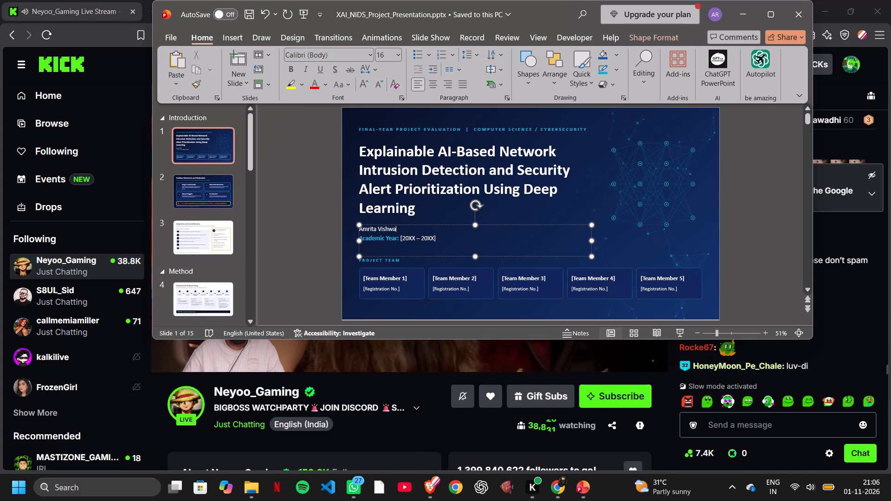
pyautogui.write('idyapeetham')
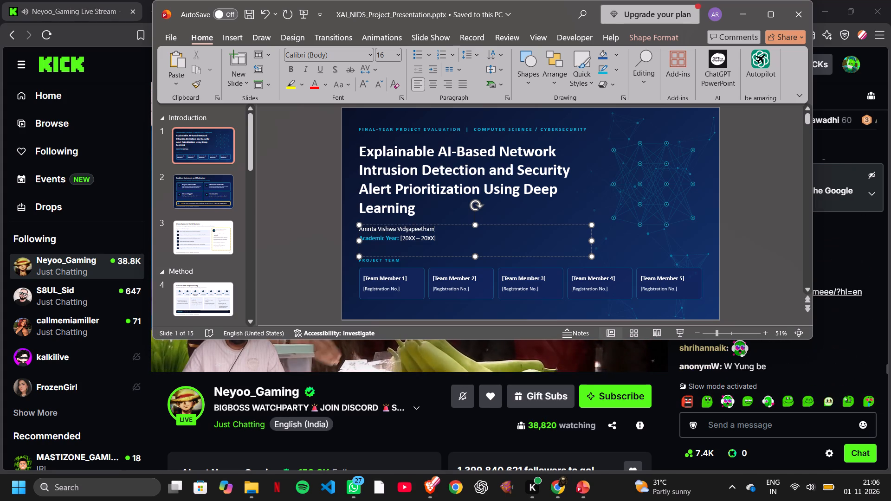
pyautogui.press('Right')
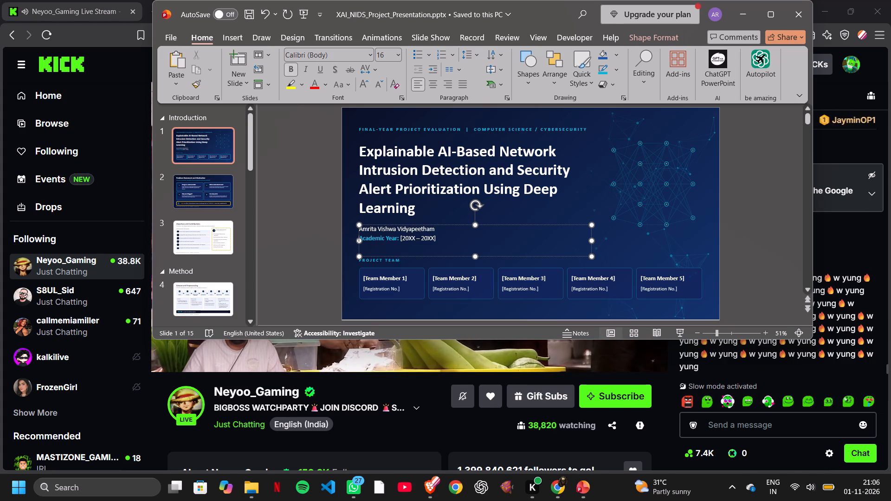
# Replace the bracketed academic year placeholder on the title slide with 2026.
pyautogui.click(440, 238)
pyautogui.click(435, 238)
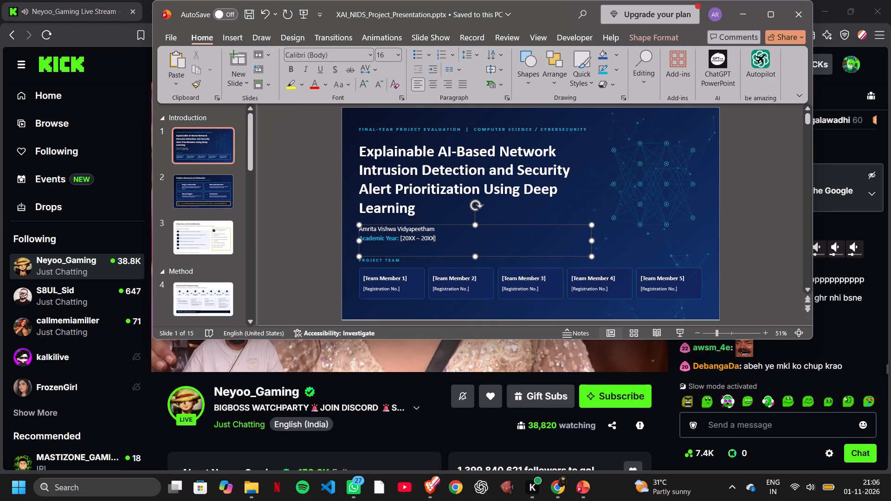
pyautogui.moveTo(435, 238); pyautogui.dragTo(400, 239)
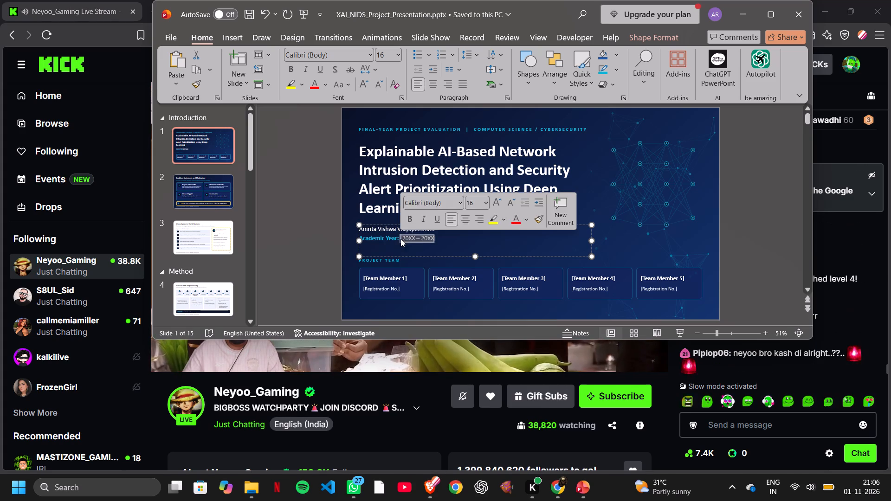
pyautogui.press('BackSpace')
pyautogui.click(416, 240)
pyautogui.press('BackSpace')
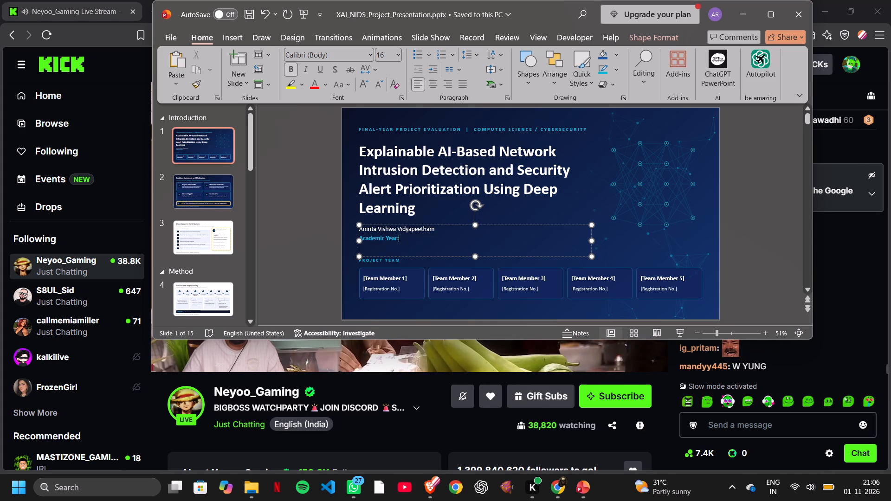
pyautogui.write('2026')
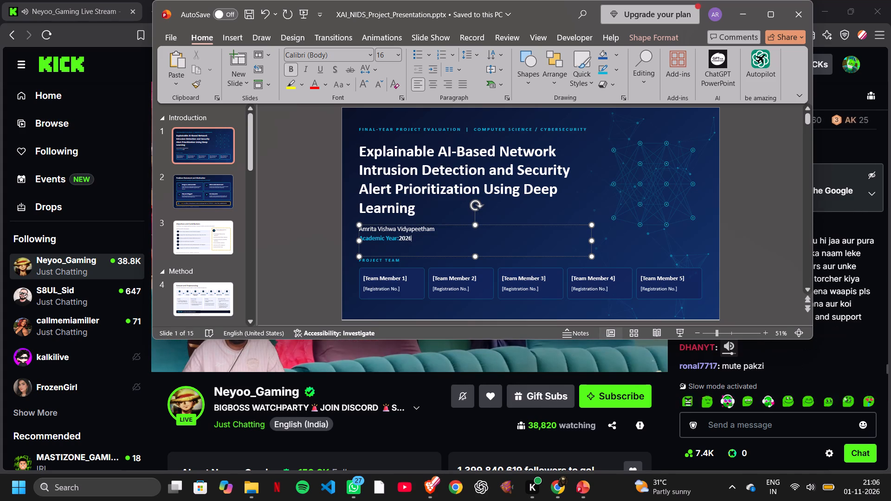
# Replace the [Team Member 1] placeholder under Project Team with the first team member's name.
pyautogui.click(372, 276)
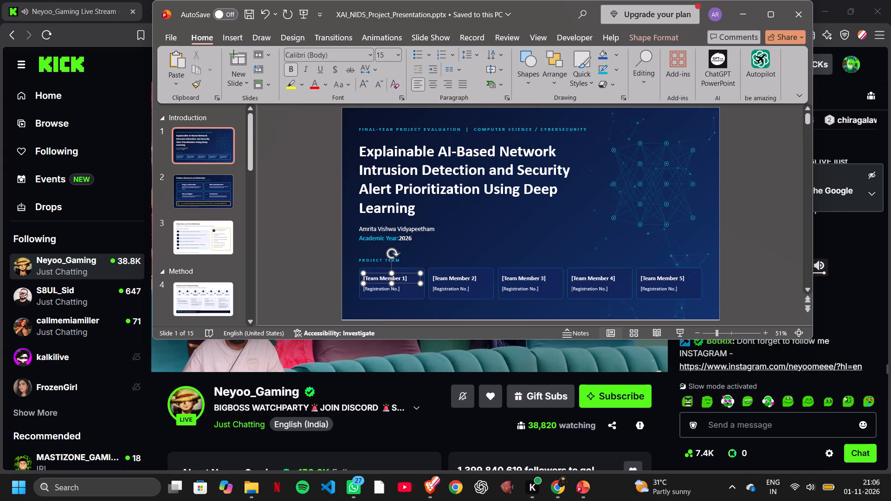
pyautogui.click(408, 277)
pyautogui.moveTo(406, 277); pyautogui.dragTo(374, 278)
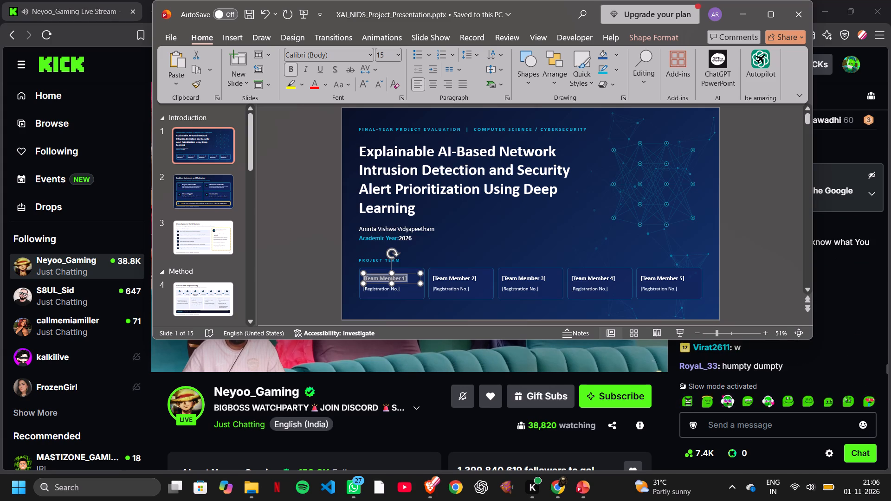
pyautogui.moveTo(374, 278); pyautogui.dragTo(367, 278)
pyautogui.press('BackSpace')
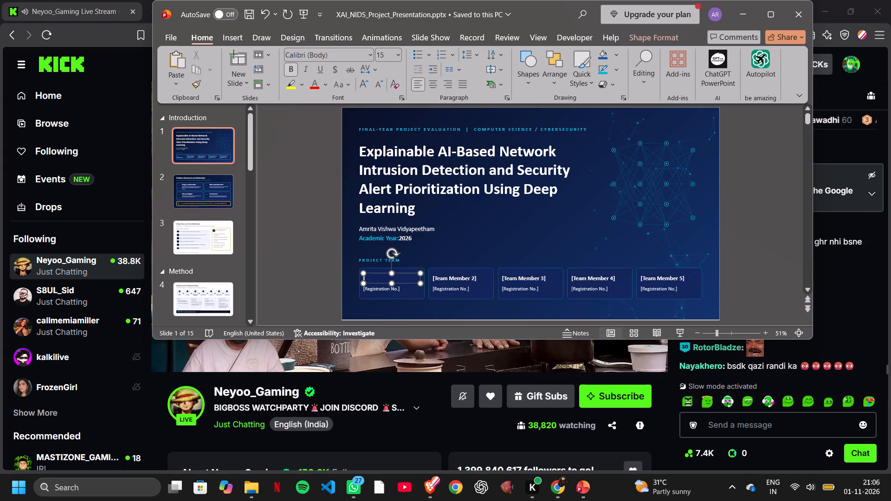
pyautogui.press('.')
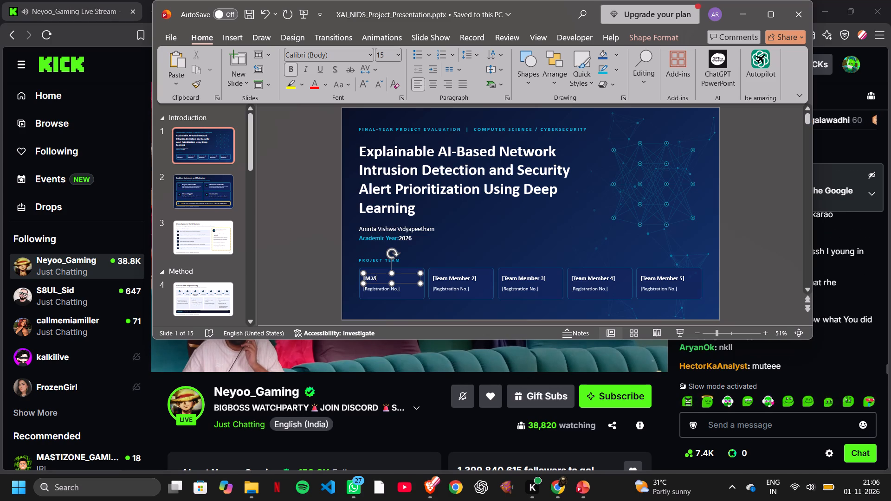
pyautogui.press('BackSpace')
pyautogui.press('BackSpace')
pyautogui.press('BackSpace')
pyautogui.write('vek')
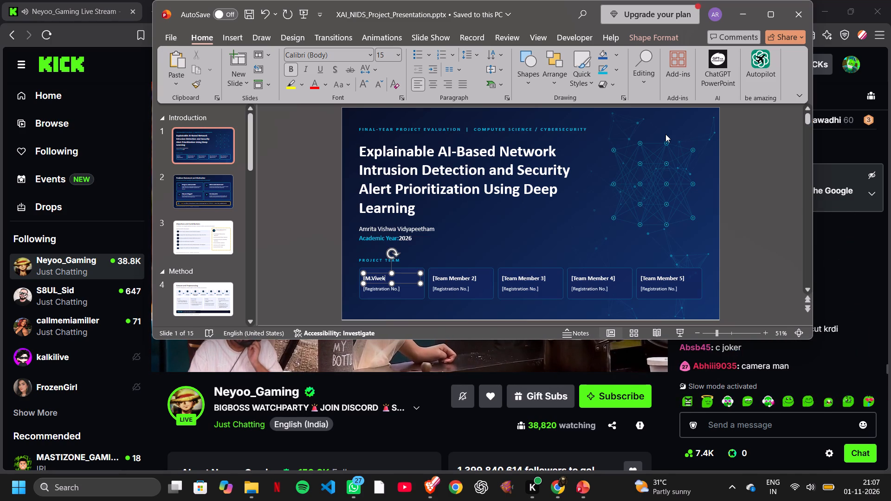
# Switch back to the Kick live stream in Brave and show the video in full screen.
pyautogui.hotkey('alt', 'Tab')
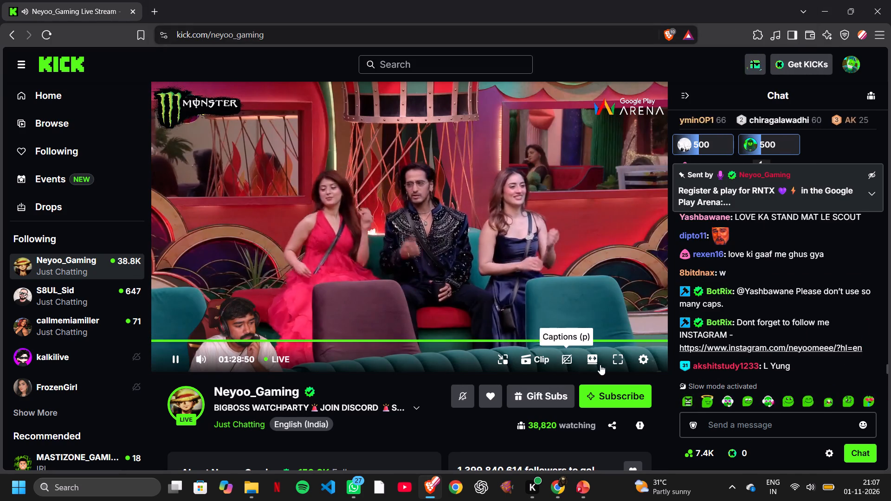
pyautogui.click(610, 363)
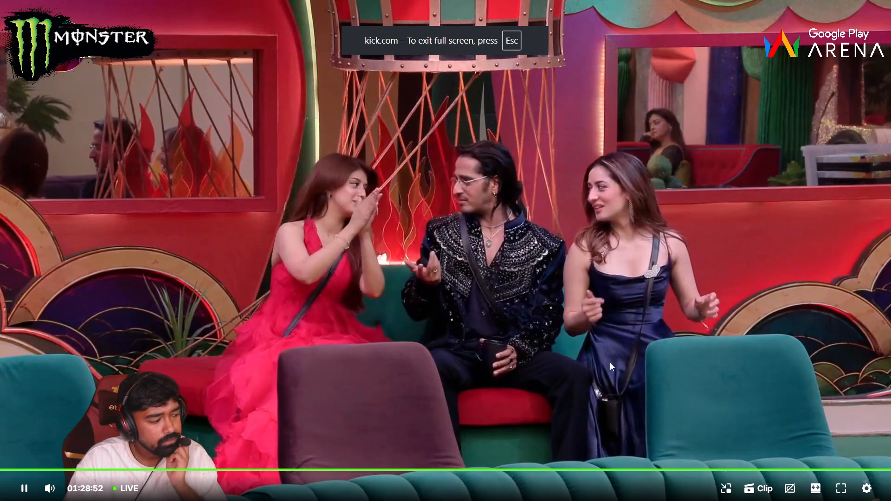
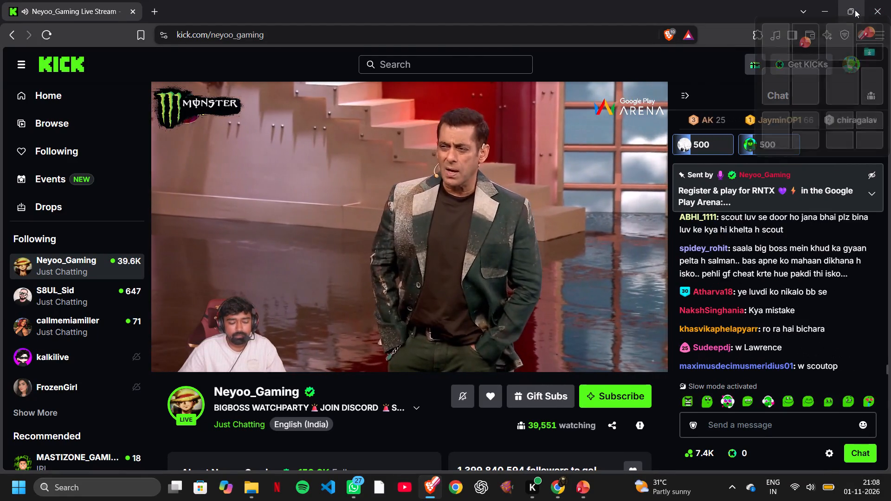
# Arrange the Kick stream and the XAI presentation side by side and switch to PowerPoint.
pyautogui.click(782, 40)
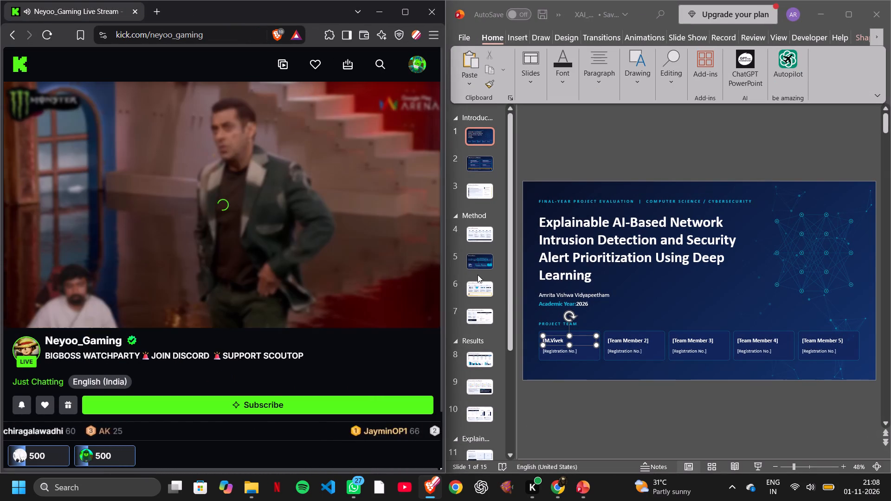
pyautogui.click(568, 349)
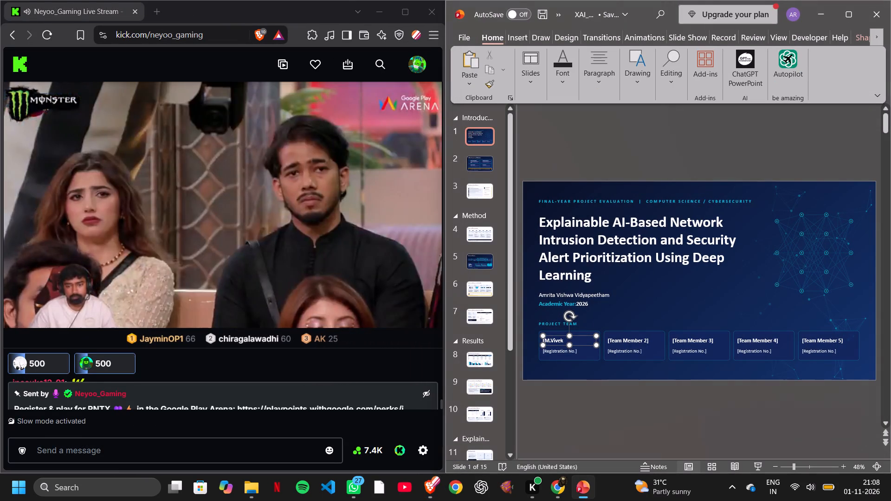
# Delete the [Registration No.] placeholder text beneath the first team member's name.
pyautogui.click(576, 353)
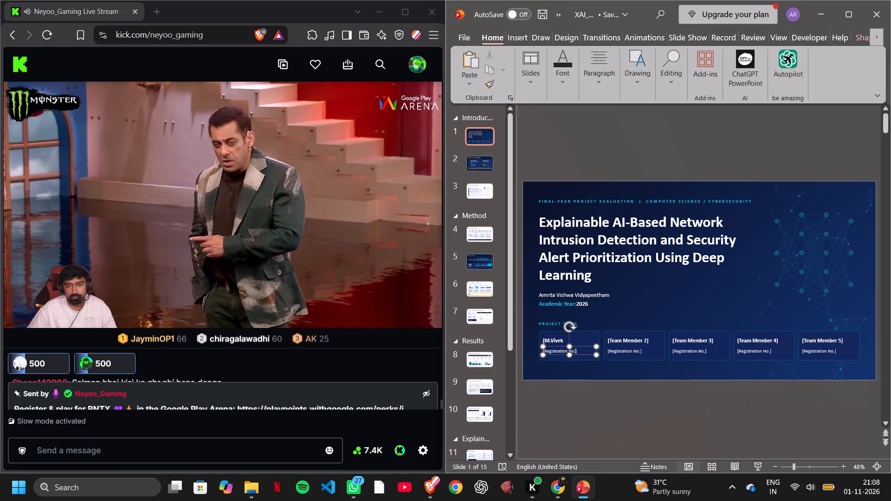
pyautogui.click(576, 350)
pyautogui.press('BackSpace')
pyautogui.press('BackSpace')
pyautogui.press('BackSpace')
pyautogui.press('BackSpace')
pyautogui.press('BackSpace')
pyautogui.press('BackSpace')
pyautogui.press('BackSpace')
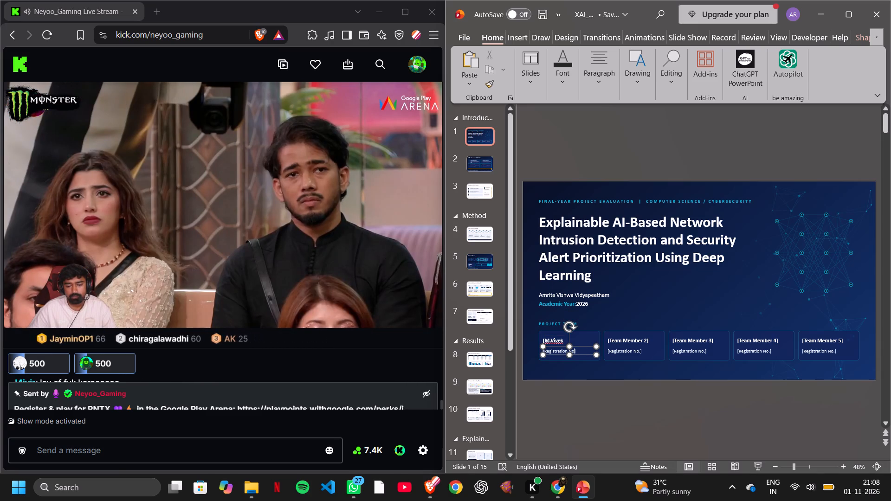
pyautogui.press('BackSpace')
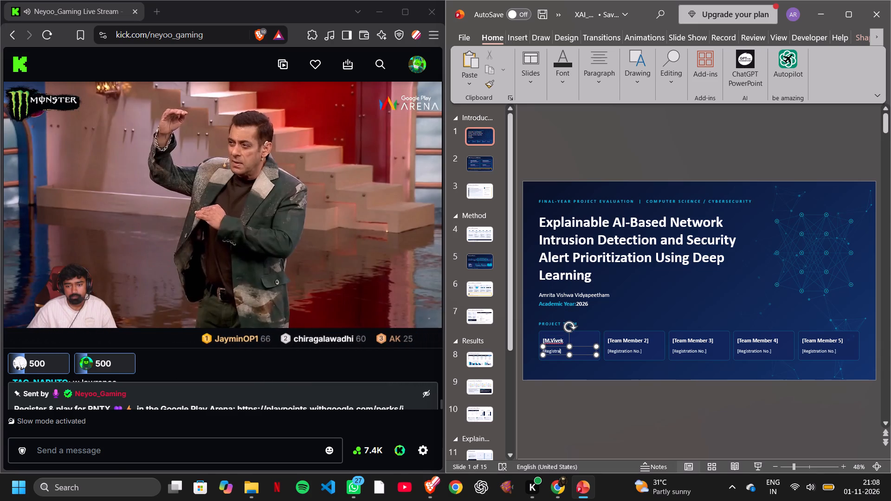
pyautogui.press('Right')
pyautogui.press('BackSpace')
pyautogui.press('BackSpace')
pyautogui.press('BackSpace')
pyautogui.press('BackSpace')
pyautogui.press('BackSpace')
pyautogui.press('BackSpace')
pyautogui.press('BackSpace')
pyautogui.press('BackSpace')
pyautogui.press('BackSpace')
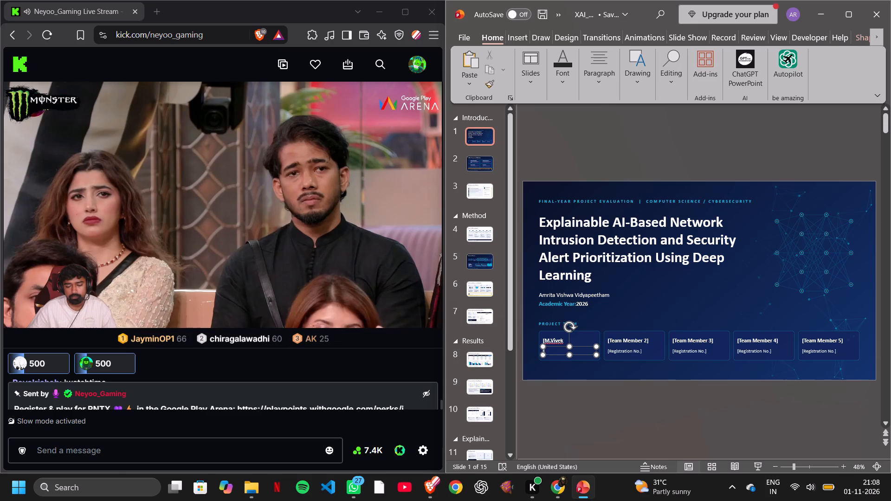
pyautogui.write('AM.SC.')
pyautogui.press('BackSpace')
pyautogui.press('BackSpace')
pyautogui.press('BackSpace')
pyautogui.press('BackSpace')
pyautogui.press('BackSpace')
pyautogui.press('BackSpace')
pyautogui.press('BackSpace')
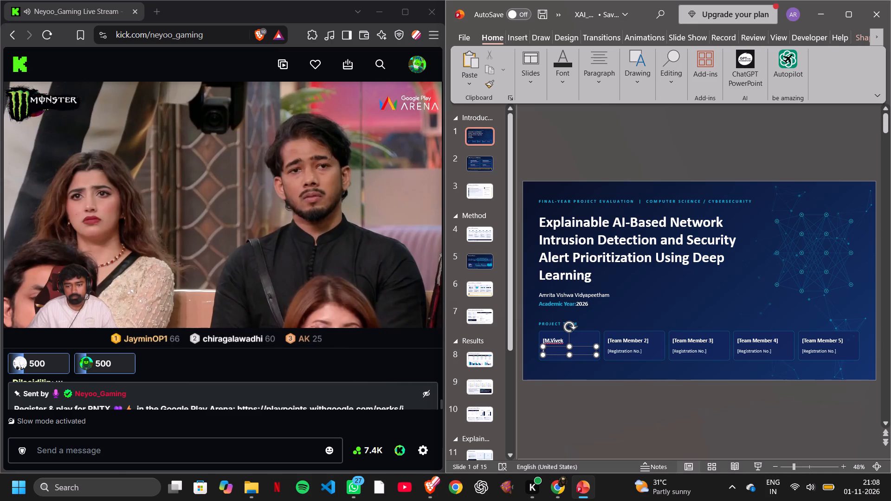
# Enter the first team member's registration number up to, but without, its final two digits.
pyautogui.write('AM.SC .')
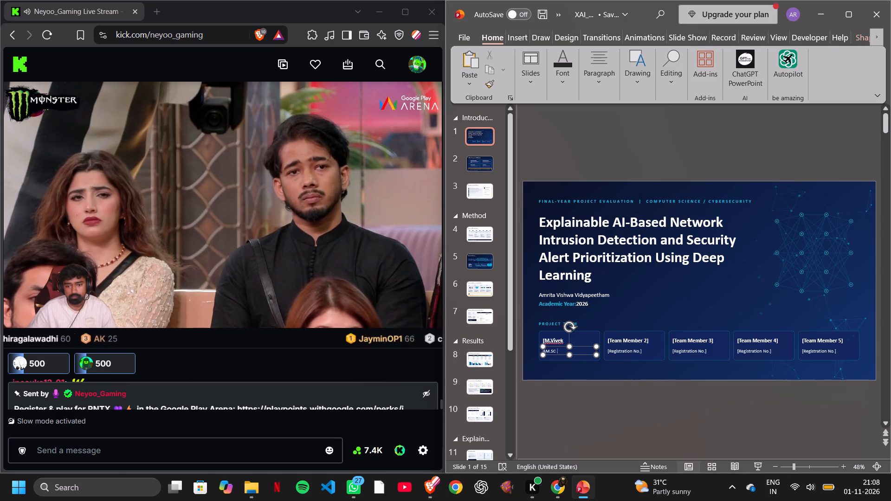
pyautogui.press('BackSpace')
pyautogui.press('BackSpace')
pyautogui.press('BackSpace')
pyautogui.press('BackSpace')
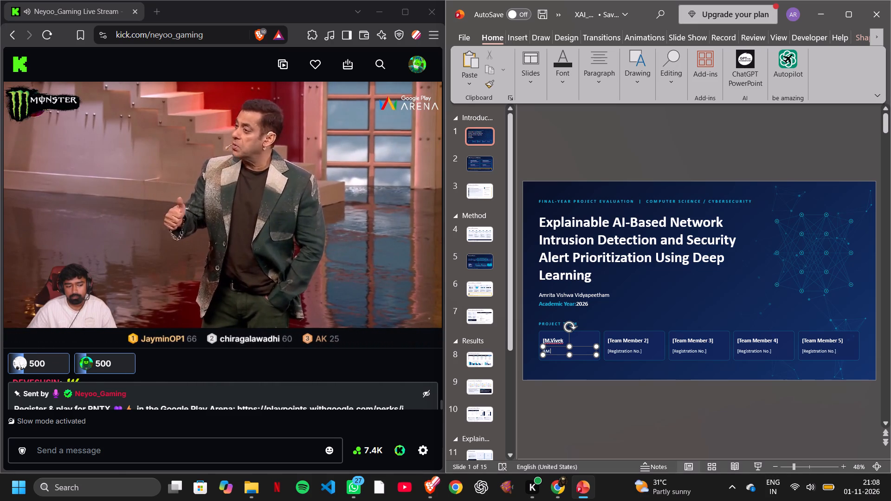
pyautogui.hscroll(-1, 663, 308)
pyautogui.hscroll(1, 663, 308)
pyautogui.hscroll(-1, 663, 308)
pyautogui.hscroll(1, 663, 308)
pyautogui.hscroll(-1, 663, 308)
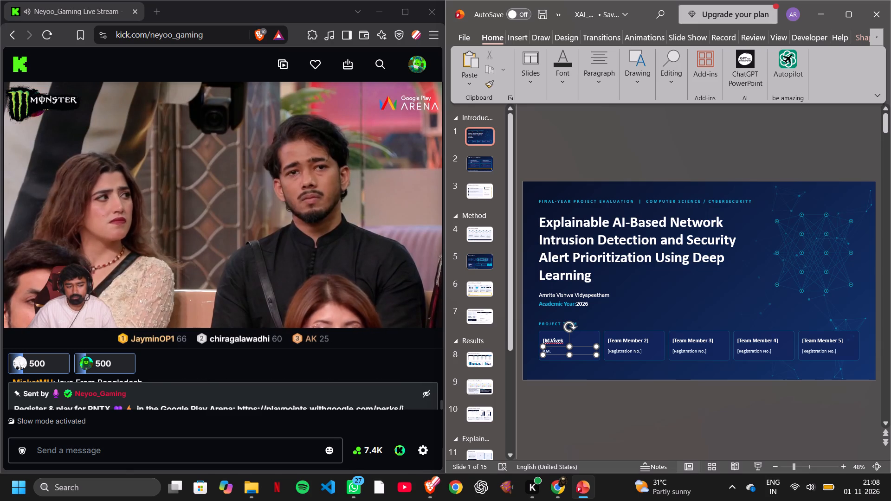
pyautogui.keyDown('ctrl'); pyautogui.scroll(3, 663, 308); pyautogui.keyUp('ctrl')
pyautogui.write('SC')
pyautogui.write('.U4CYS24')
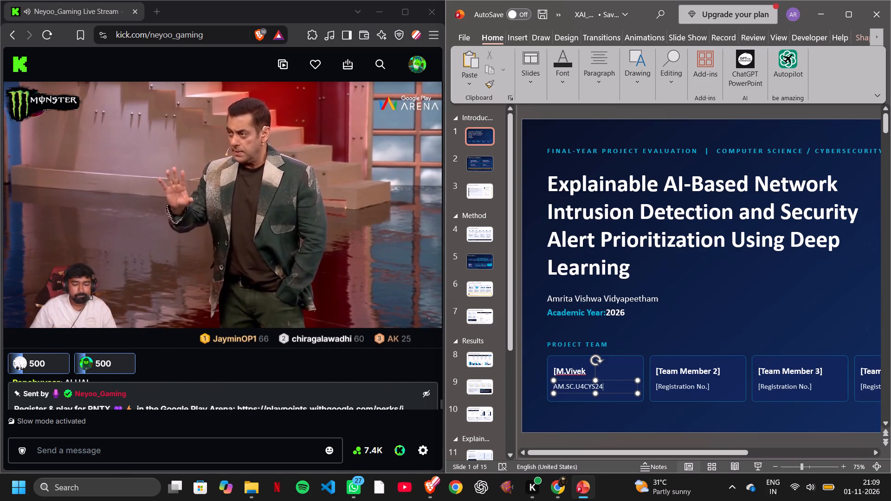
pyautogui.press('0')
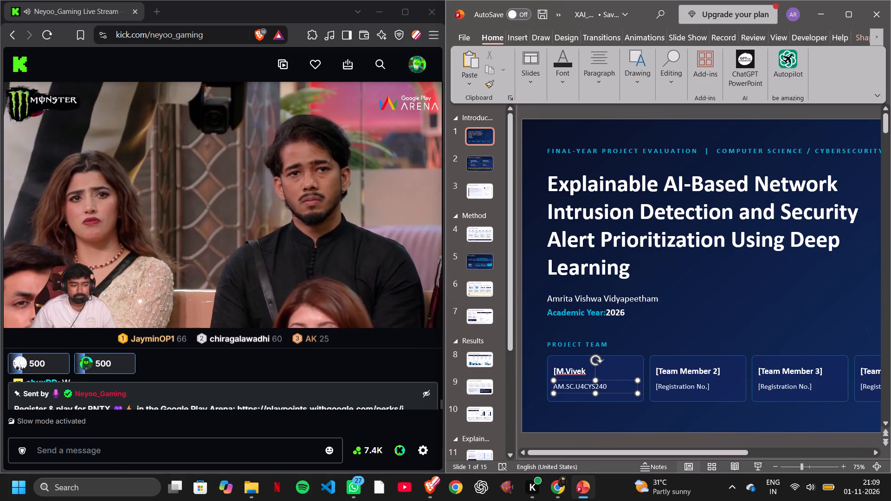
# Copy the partial registration number for reuse and complete the first member's number with its last two digits.
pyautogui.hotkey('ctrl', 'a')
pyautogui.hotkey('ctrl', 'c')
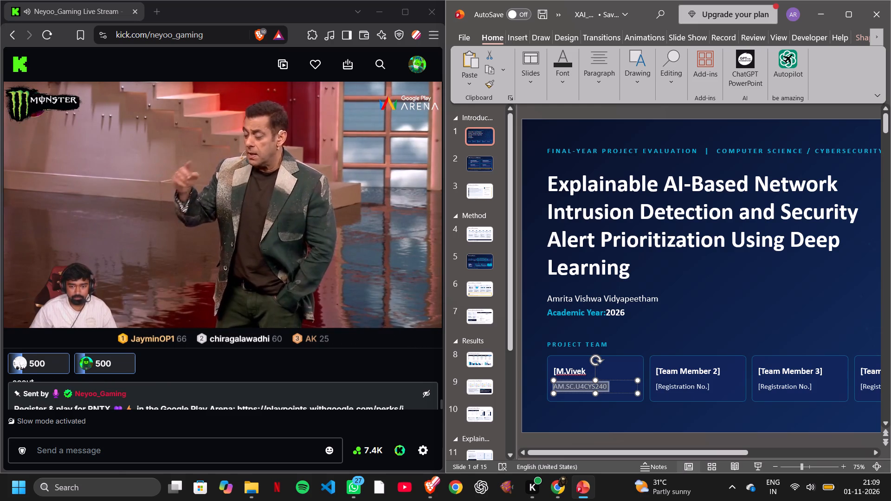
pyautogui.click(621, 387)
pyautogui.click(621, 387)
pyautogui.click(606, 387)
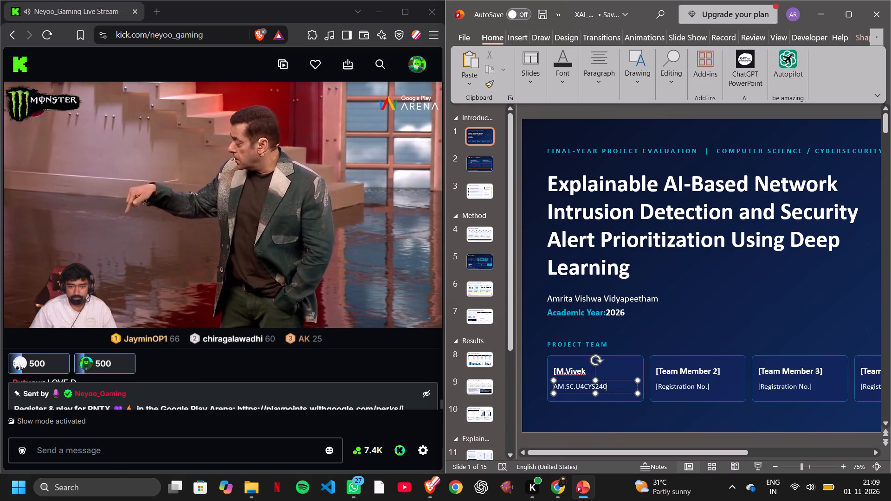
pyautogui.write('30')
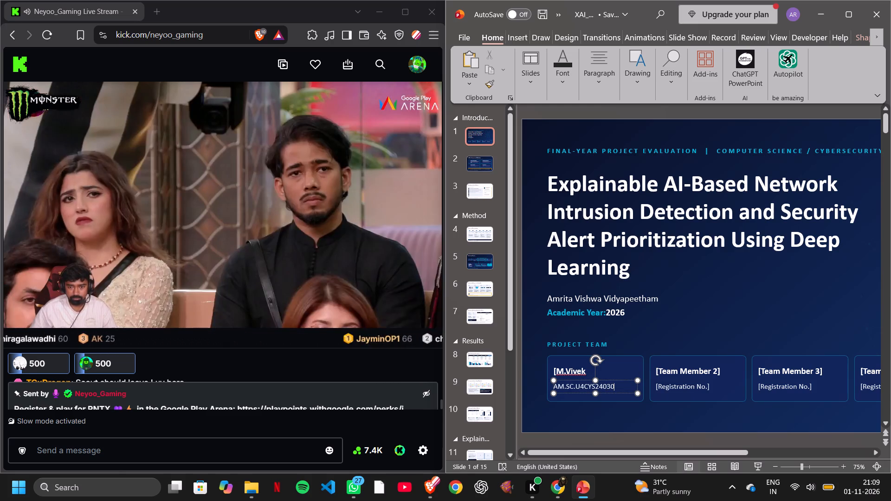
# Clear the [Team Member 2] placeholder text under Project Team.
pyautogui.click(703, 373)
pyautogui.click(703, 373)
pyautogui.hotkey('ctrl', 'a')
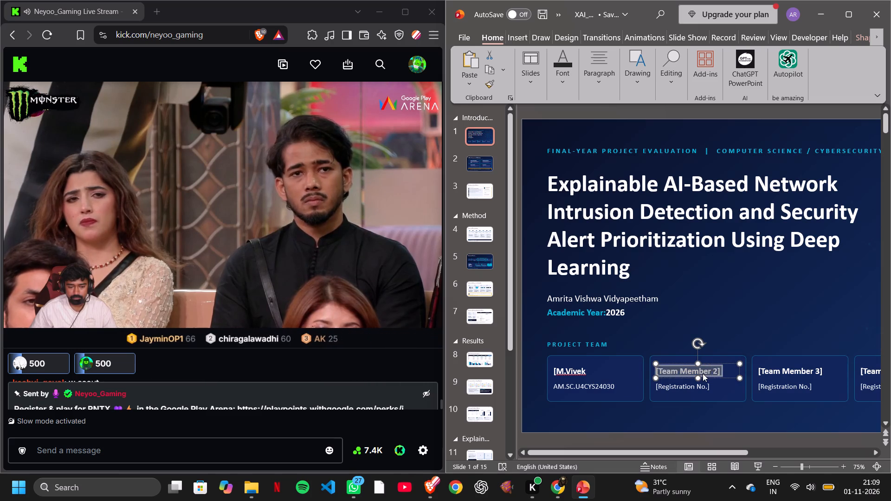
pyautogui.press('BackSpace')
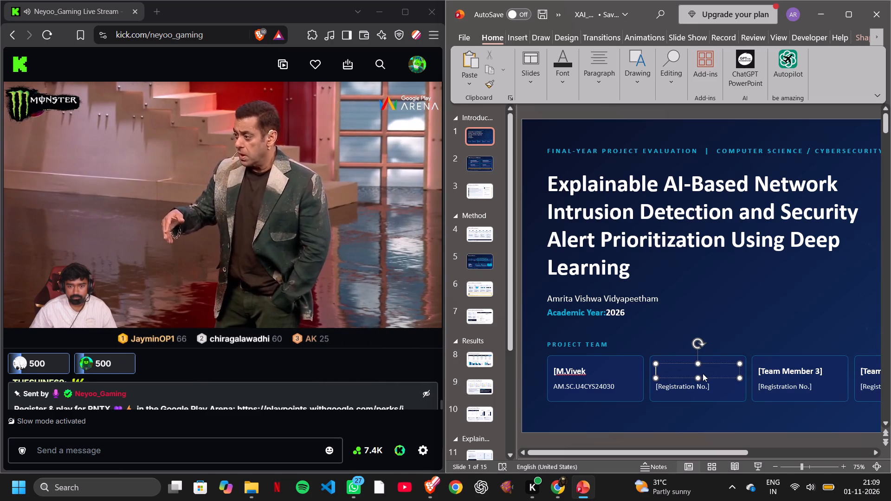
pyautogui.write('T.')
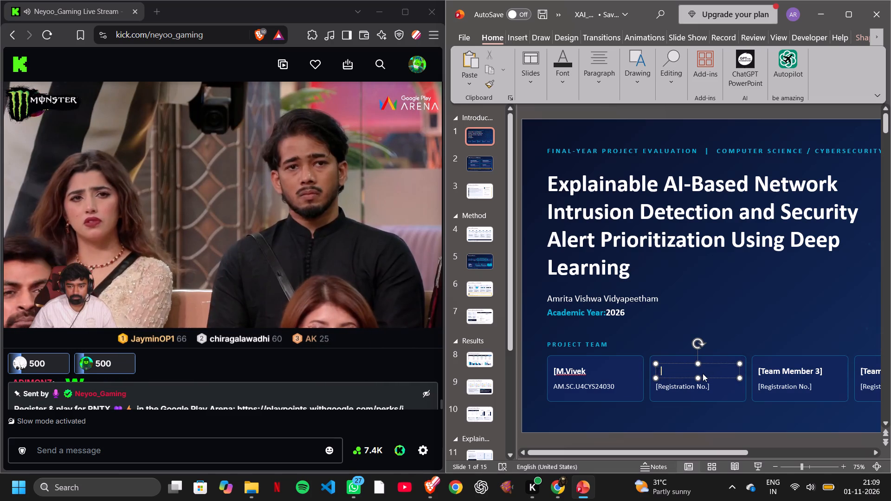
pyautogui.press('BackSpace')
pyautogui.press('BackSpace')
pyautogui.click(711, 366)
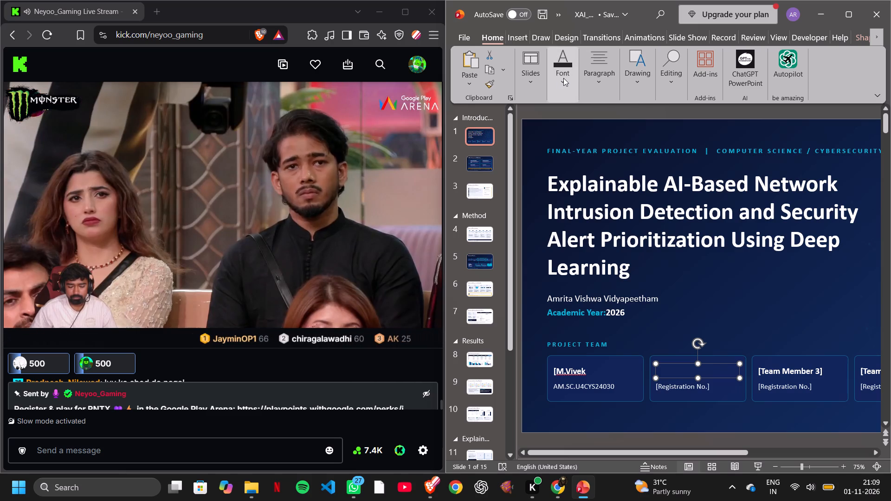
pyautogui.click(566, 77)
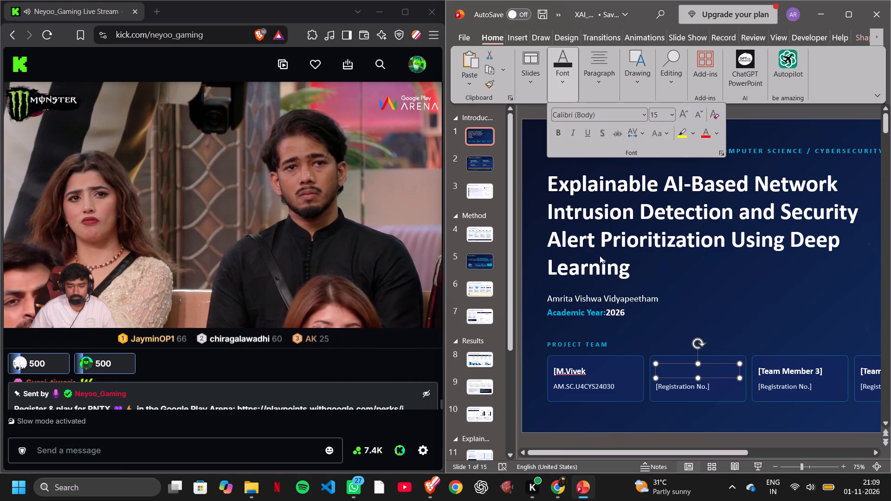
# Remove the stray opening bracket in front of the first team member's name.
pyautogui.click(562, 366)
pyautogui.click(562, 366)
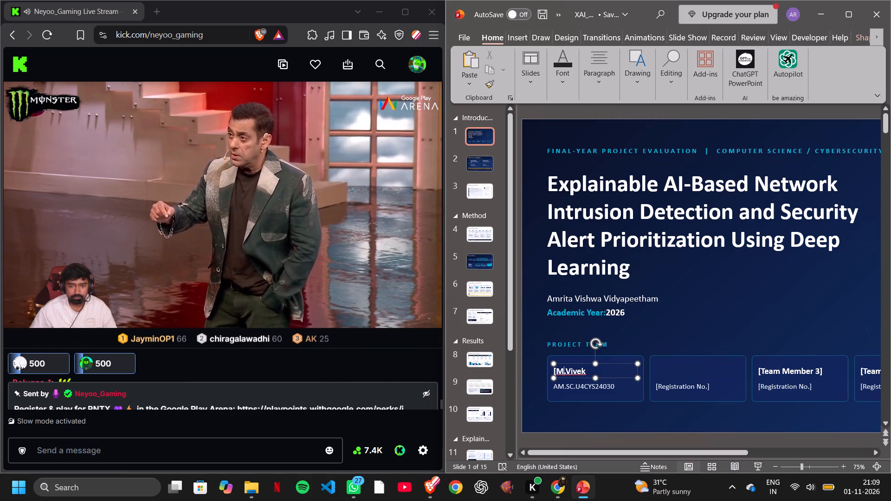
pyautogui.click(558, 370)
pyautogui.press('BackSpace')
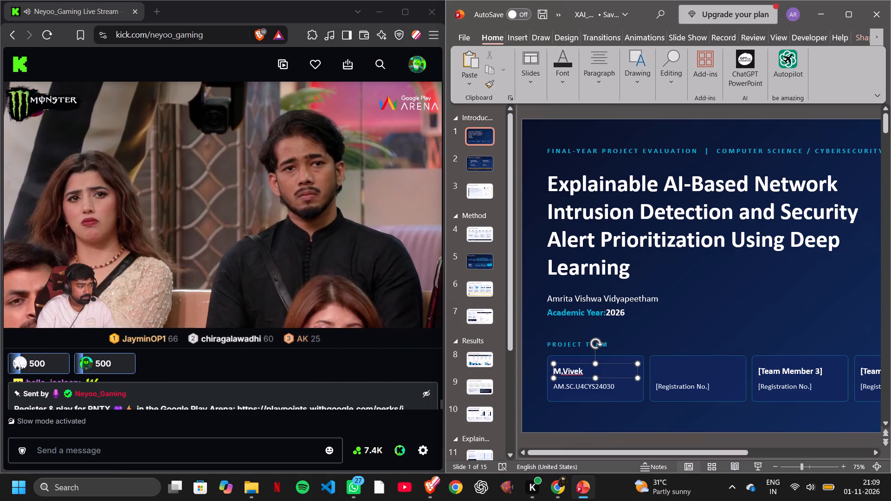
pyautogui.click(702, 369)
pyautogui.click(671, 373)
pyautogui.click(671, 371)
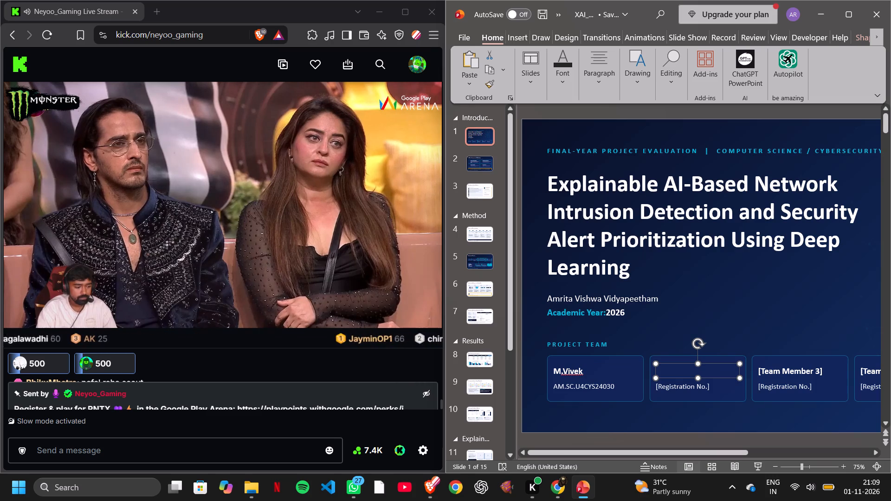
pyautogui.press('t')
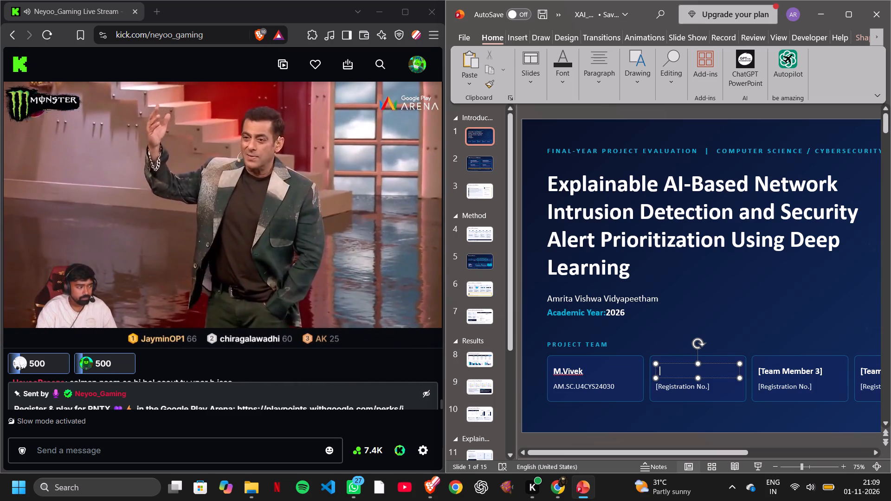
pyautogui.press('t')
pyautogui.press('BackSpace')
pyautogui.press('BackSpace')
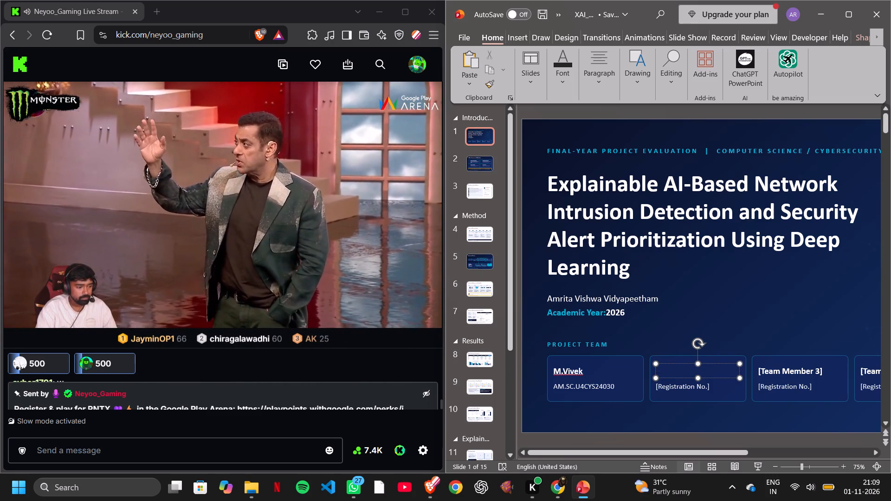
# Check the highlight and font colour options used for a letter of the presentation title.
pyautogui.click(590, 216)
pyautogui.click(575, 217)
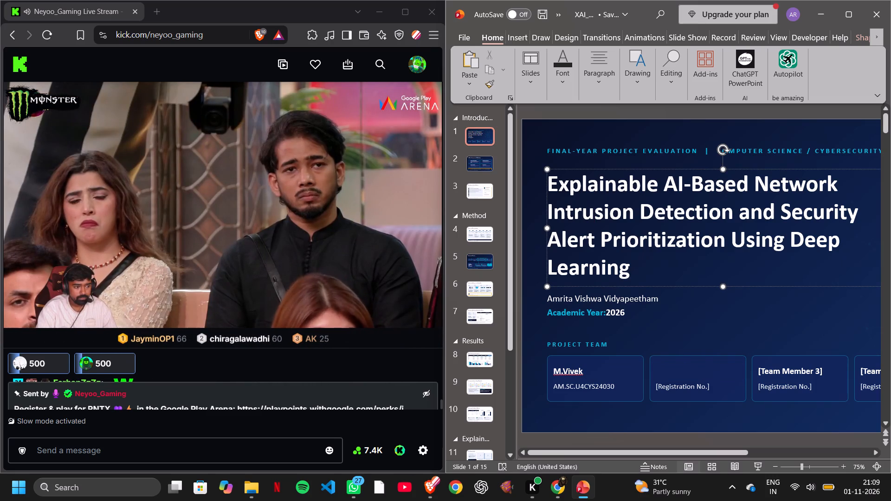
pyautogui.moveTo(575, 217); pyautogui.dragTo(566, 217)
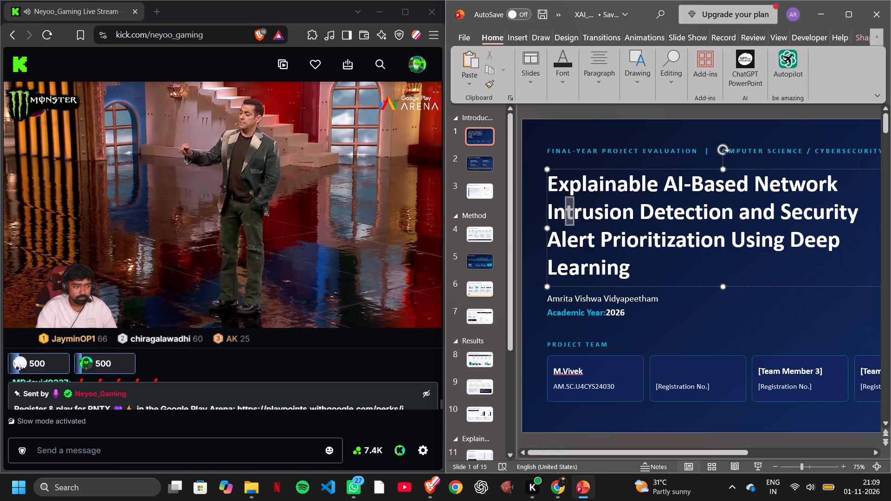
pyautogui.moveTo(566, 217); pyautogui.dragTo(566, 218)
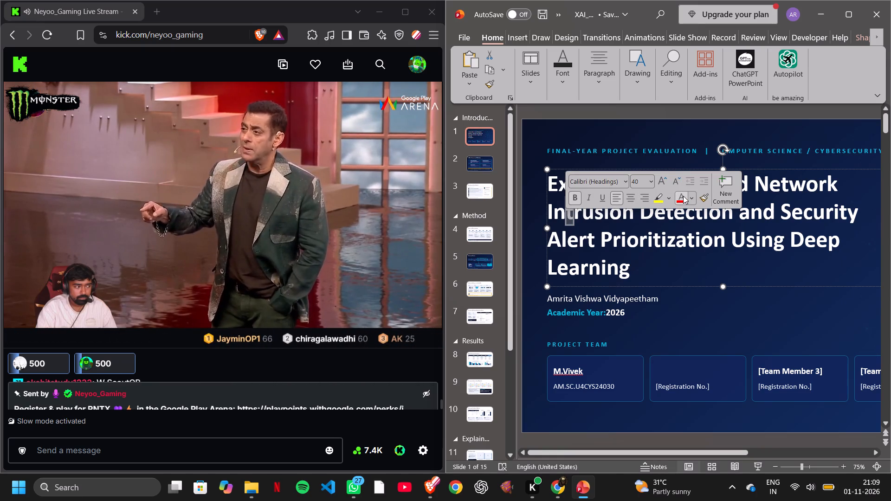
pyautogui.click(670, 196)
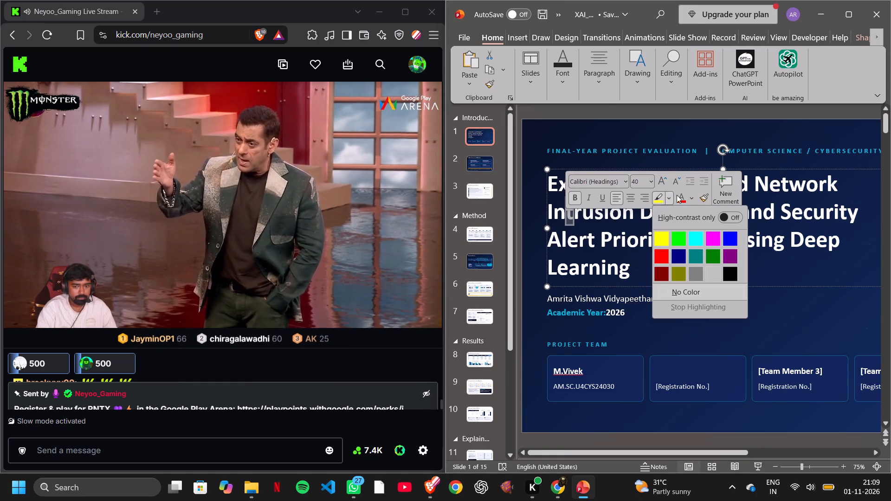
pyautogui.click(693, 197)
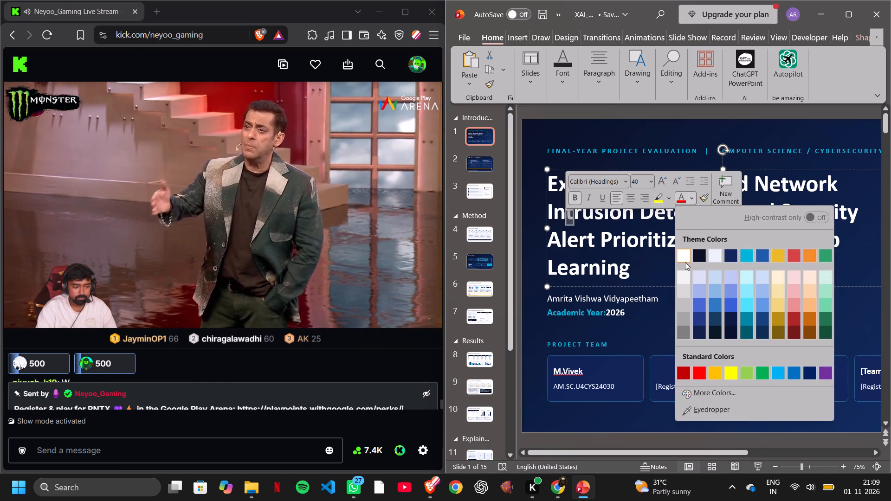
pyautogui.click(634, 272)
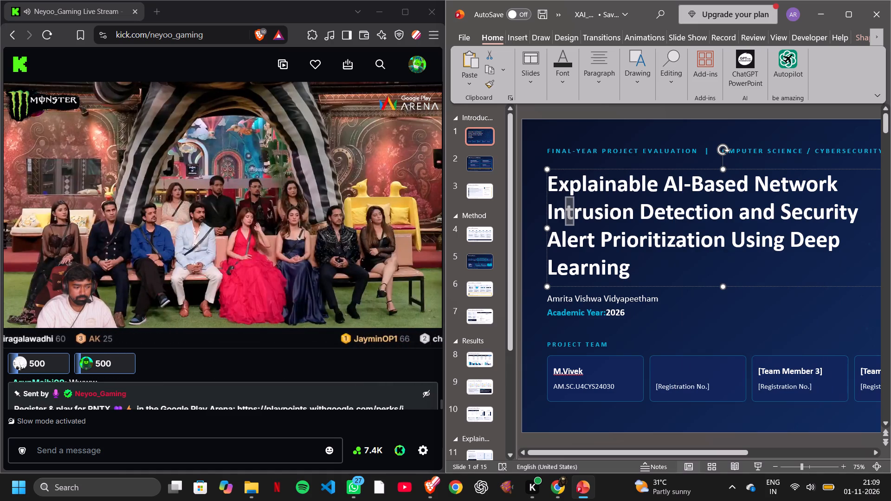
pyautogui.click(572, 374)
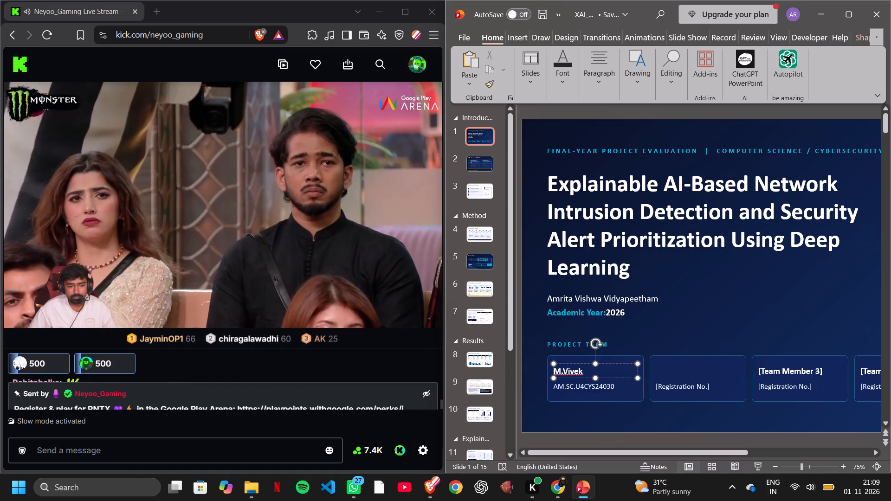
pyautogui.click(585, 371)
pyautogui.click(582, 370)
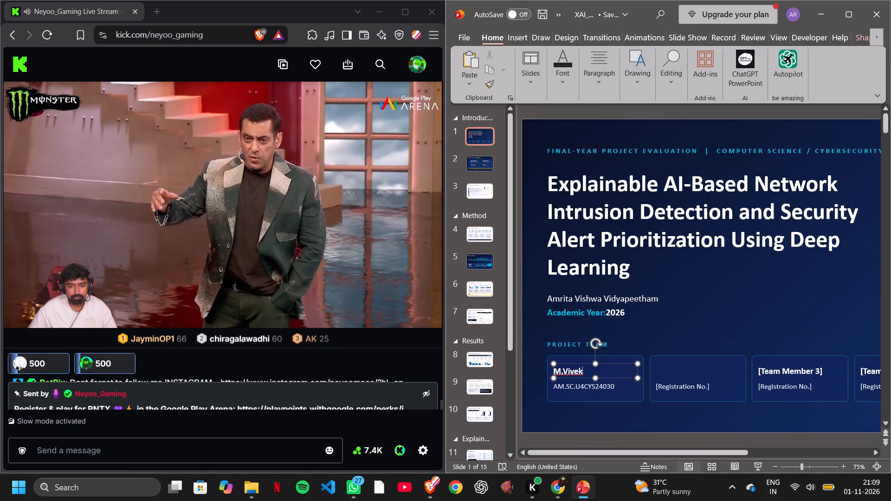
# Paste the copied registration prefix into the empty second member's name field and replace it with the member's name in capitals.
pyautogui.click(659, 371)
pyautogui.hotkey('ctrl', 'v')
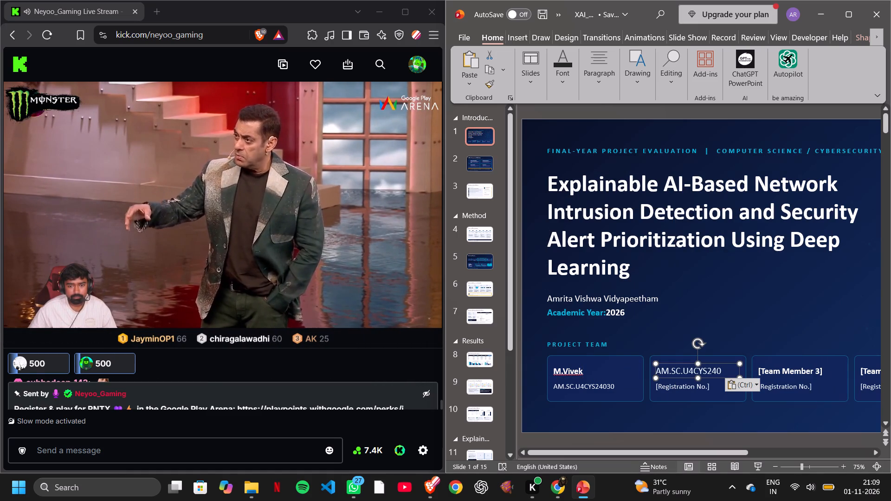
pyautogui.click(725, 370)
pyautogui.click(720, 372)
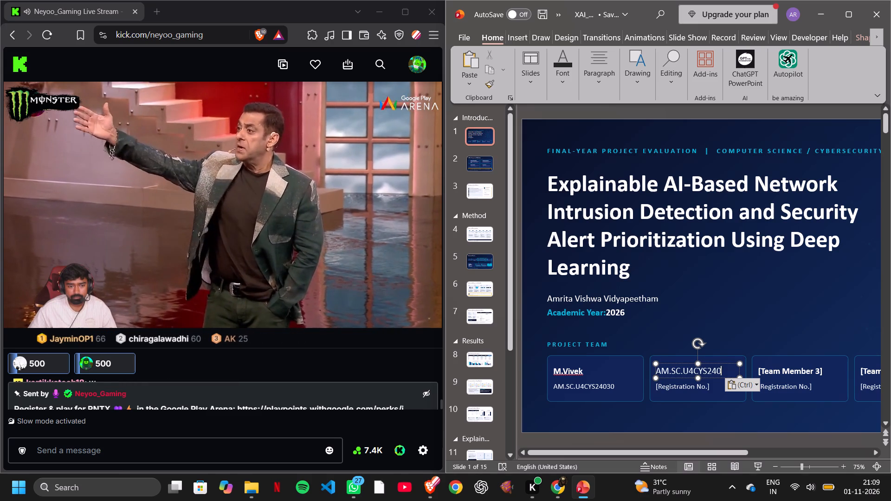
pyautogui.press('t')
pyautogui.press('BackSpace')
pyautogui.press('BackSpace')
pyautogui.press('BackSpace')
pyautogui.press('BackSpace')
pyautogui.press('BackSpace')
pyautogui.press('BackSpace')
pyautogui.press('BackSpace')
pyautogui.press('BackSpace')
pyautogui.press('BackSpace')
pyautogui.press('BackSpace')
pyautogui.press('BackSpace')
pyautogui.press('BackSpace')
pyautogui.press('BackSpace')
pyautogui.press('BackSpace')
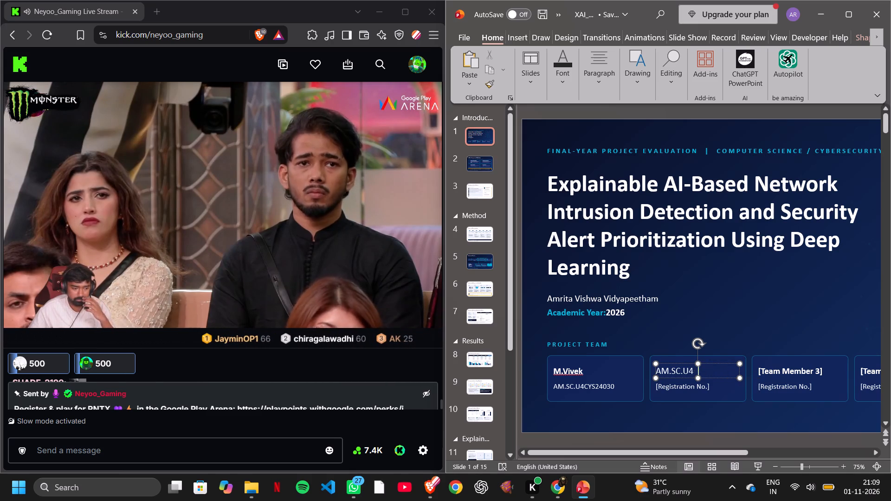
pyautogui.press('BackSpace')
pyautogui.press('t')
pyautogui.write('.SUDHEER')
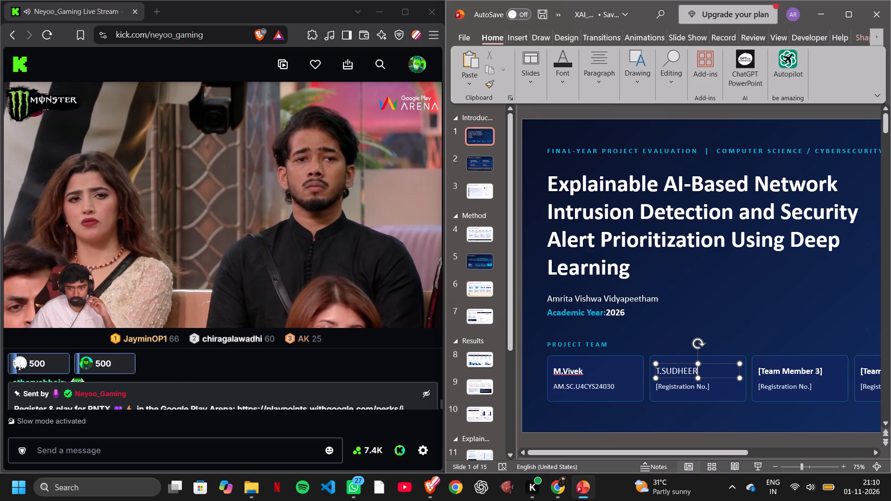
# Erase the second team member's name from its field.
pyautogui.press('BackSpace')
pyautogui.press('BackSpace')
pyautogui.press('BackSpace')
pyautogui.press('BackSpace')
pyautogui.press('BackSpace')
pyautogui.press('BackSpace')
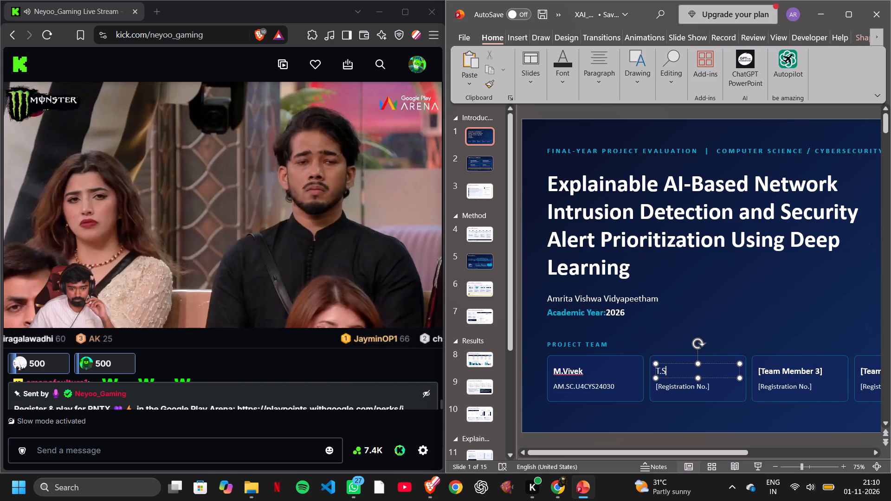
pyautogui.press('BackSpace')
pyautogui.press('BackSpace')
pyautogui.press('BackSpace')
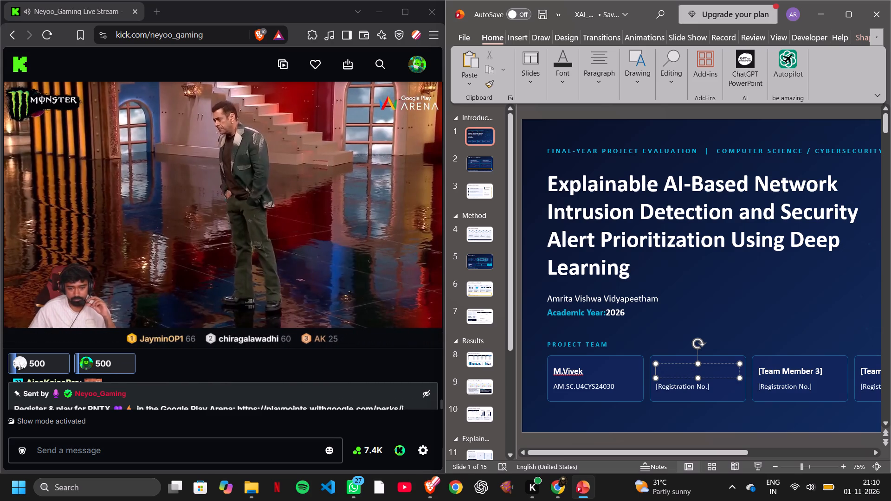
# Clear the first team member's existing bold name under Project Team, keeping its text box.
pyautogui.click(583, 373)
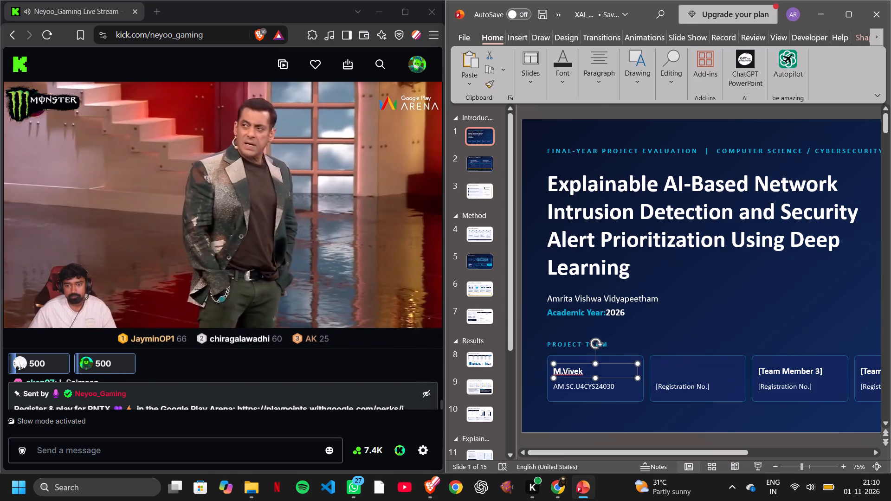
pyautogui.click(576, 371)
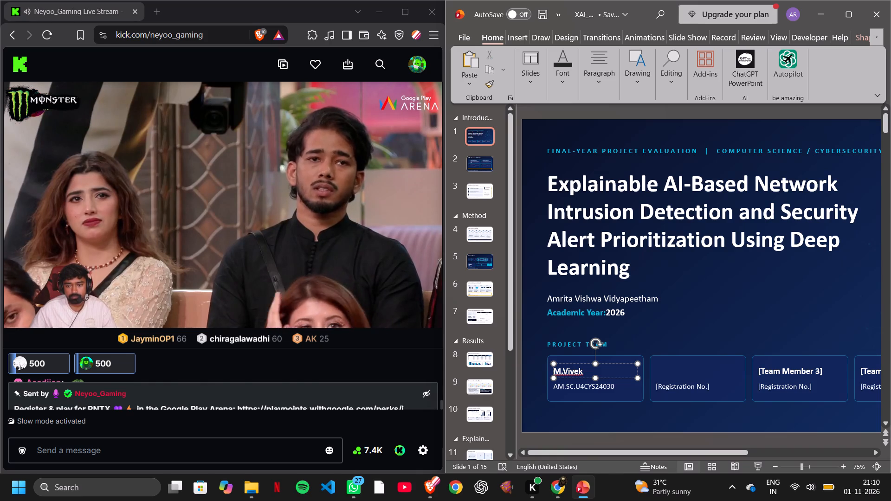
pyautogui.click(584, 370)
pyautogui.press('BackSpace')
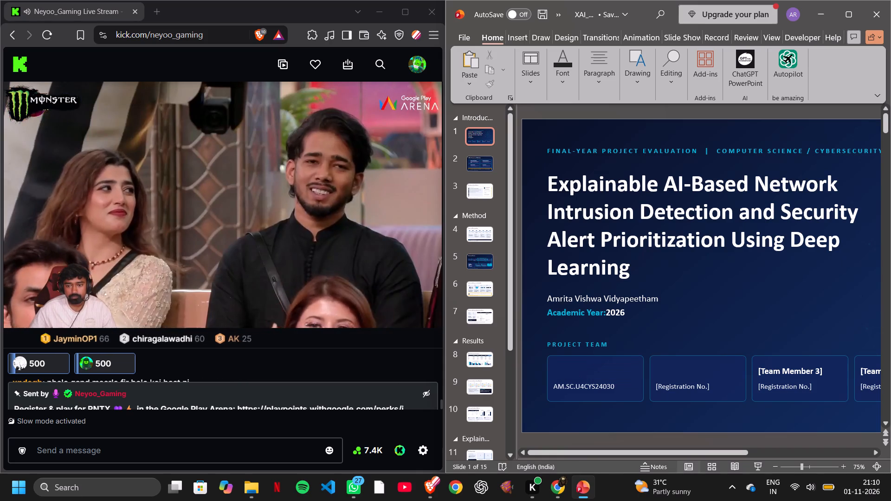
pyautogui.hotkey('ctrl', 'z')
pyautogui.click(576, 373)
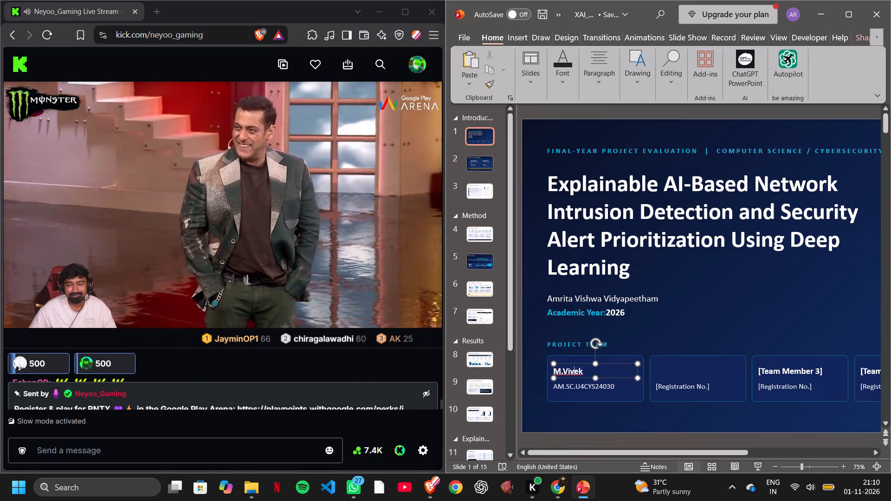
pyautogui.click(581, 370)
pyautogui.press('BackSpace')
pyautogui.press('BackSpace')
pyautogui.press('BackSpace')
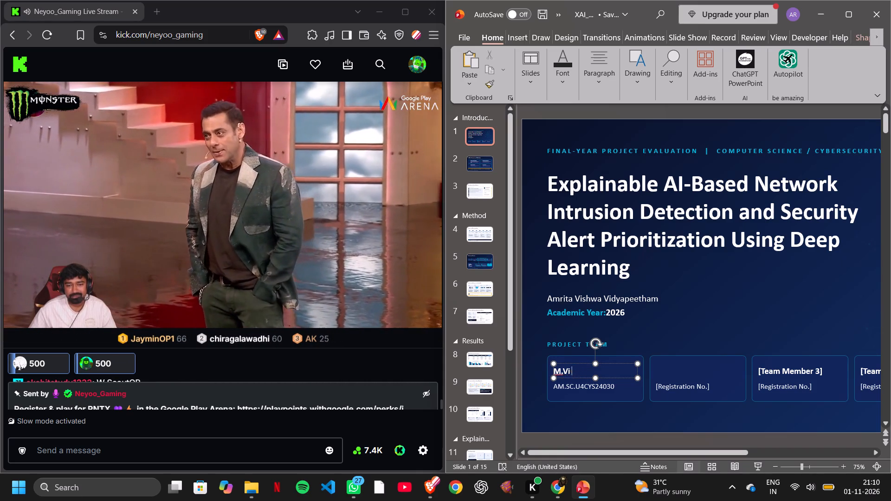
pyautogui.press('BackSpace')
pyautogui.press('BackSpace')
pyautogui.press('BackSpace')
pyautogui.press('BackSpace')
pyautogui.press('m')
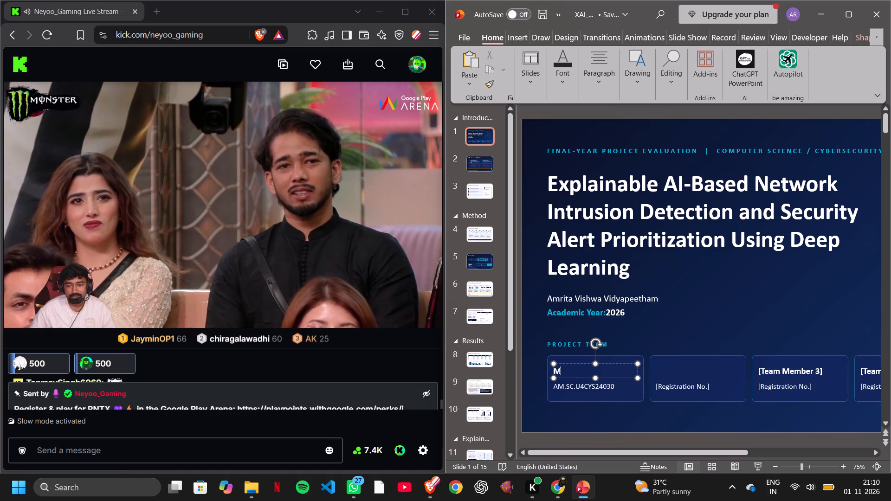
pyautogui.press('BackSpace')
# Paste the copied registration prefix into the first member's name field and replace it with the member's name in capitals.
pyautogui.hotkey('ctrl', 'v')
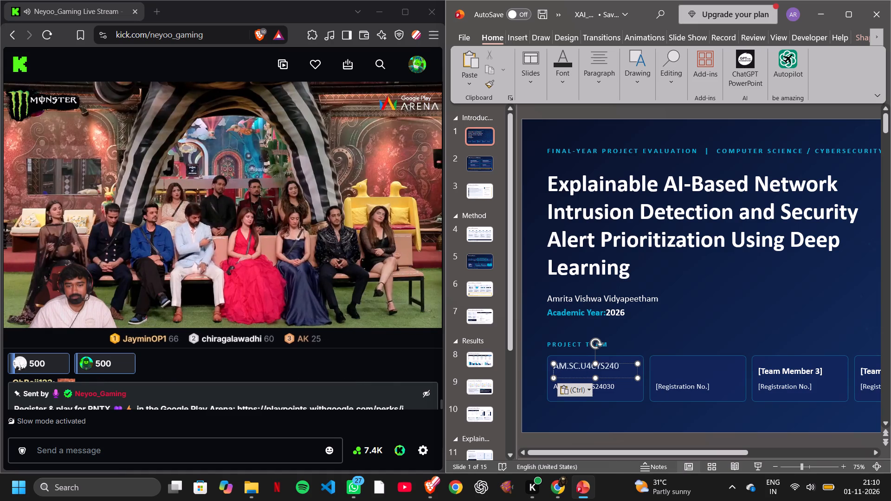
pyautogui.press('BackSpace')
pyautogui.press('BackSpace')
pyautogui.press('BackSpace')
pyautogui.press('BackSpace')
pyautogui.press('BackSpace')
pyautogui.press('BackSpace')
pyautogui.press('BackSpace')
pyautogui.press('BackSpace')
pyautogui.press('BackSpace')
pyautogui.press('BackSpace')
pyautogui.press('BackSpace')
pyautogui.press('BackSpace')
pyautogui.press('BackSpace')
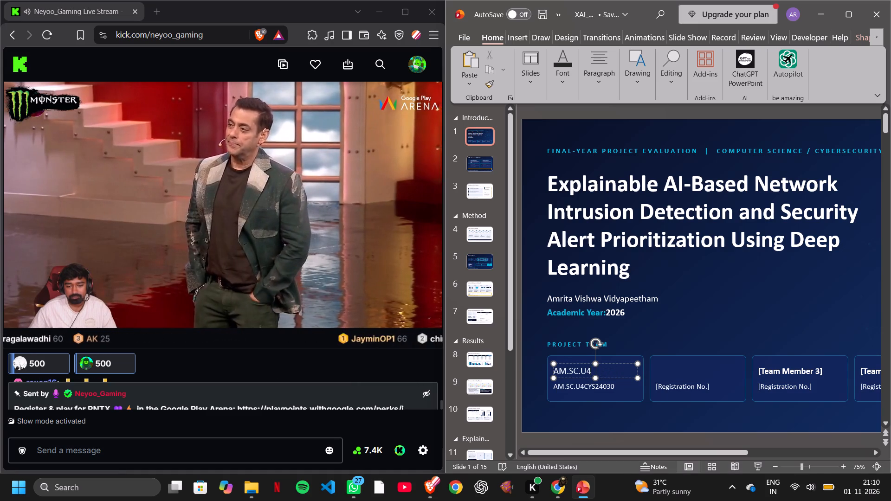
pyautogui.press('BackSpace')
pyautogui.press('BackSpace')
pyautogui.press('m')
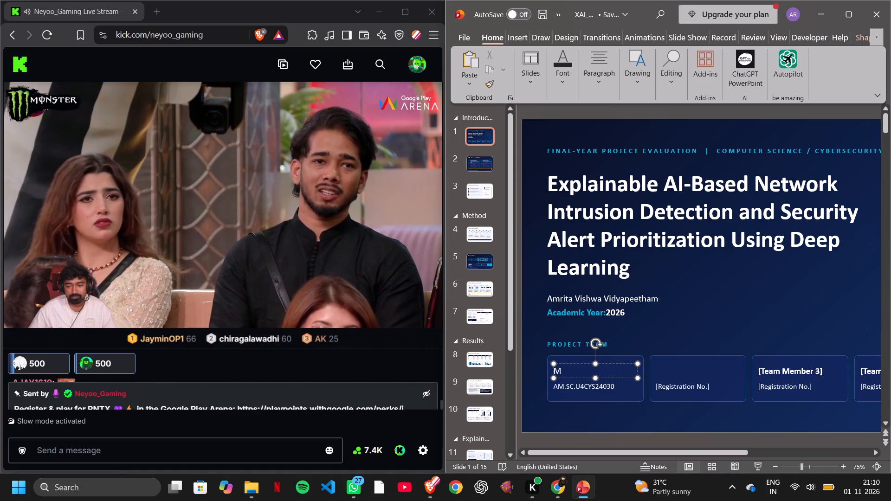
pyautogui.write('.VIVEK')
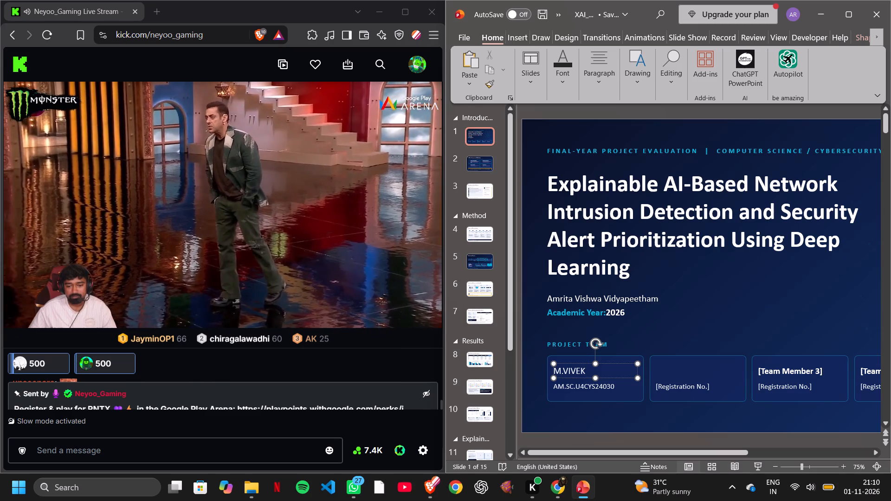
# Fill the second member's name field by pasting the copied registration prefix and replacing it with the member's name in capitals.
pyautogui.click(661, 368)
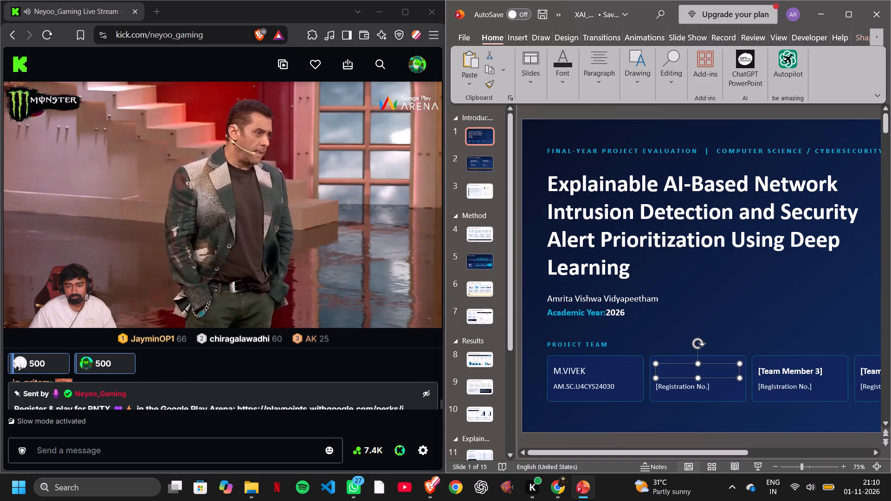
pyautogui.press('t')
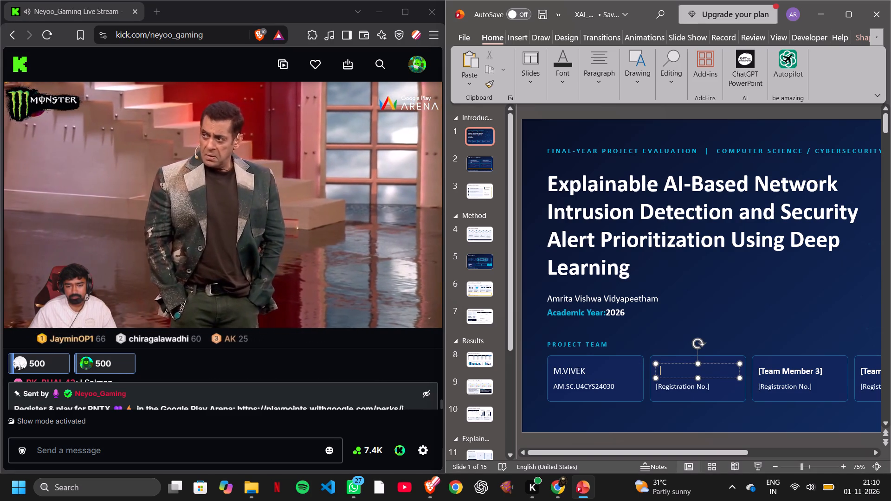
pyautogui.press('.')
pyautogui.press('BackSpace')
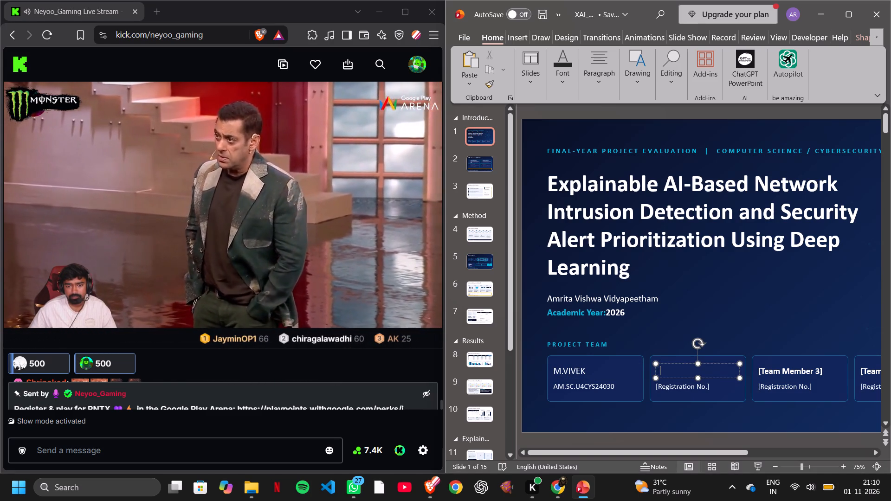
pyautogui.press('BackSpace')
pyautogui.hotkey('ctrl', 'v')
pyautogui.press('BackSpace')
pyautogui.press('BackSpace')
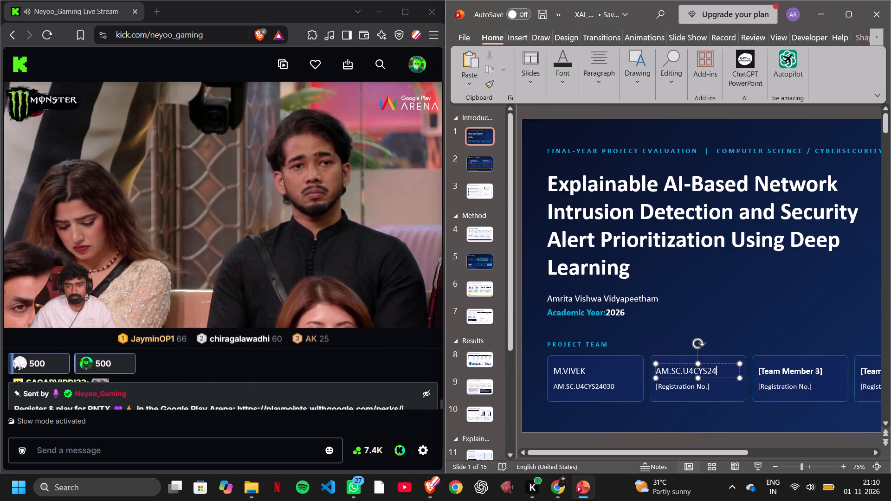
pyautogui.press('BackSpace')
pyautogui.press('BackSpace')
pyautogui.press('BackSpace')
pyautogui.press('BackSpace')
pyautogui.press('BackSpace')
pyautogui.press('BackSpace')
pyautogui.press('BackSpace')
pyautogui.press('BackSpace')
pyautogui.press('BackSpace')
pyautogui.press('BackSpace')
pyautogui.press('BackSpace')
pyautogui.press('BackSpace')
pyautogui.press('BackSpace')
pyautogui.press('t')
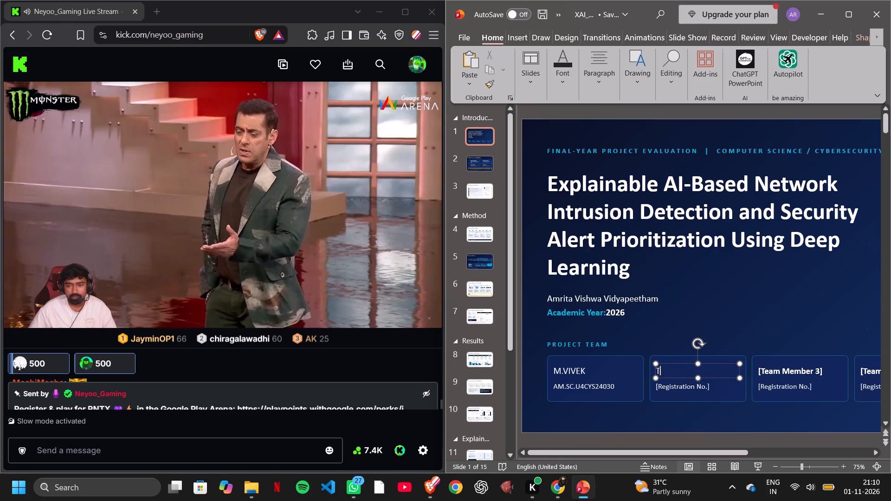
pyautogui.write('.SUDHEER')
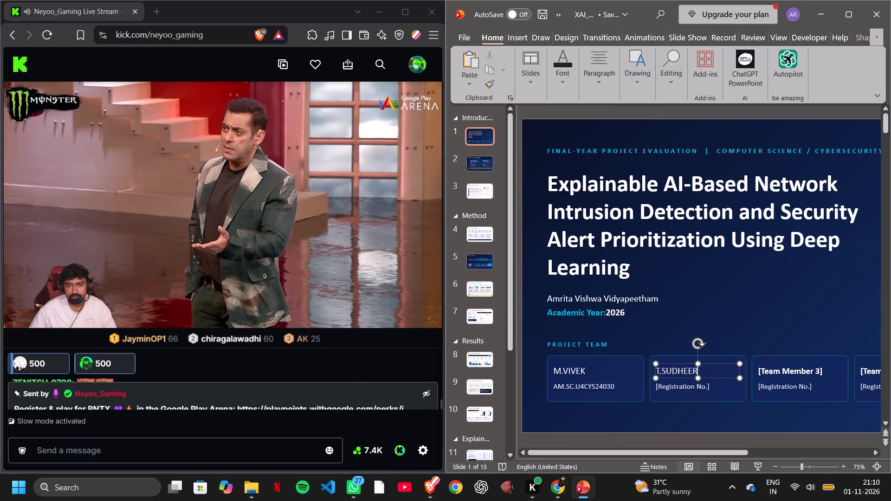
# Replace the second member's [Registration No.] placeholder with the copied prefix on a single line and add the number's last two digits.
pyautogui.click(685, 390)
pyautogui.hotkey('ctrl', 'a')
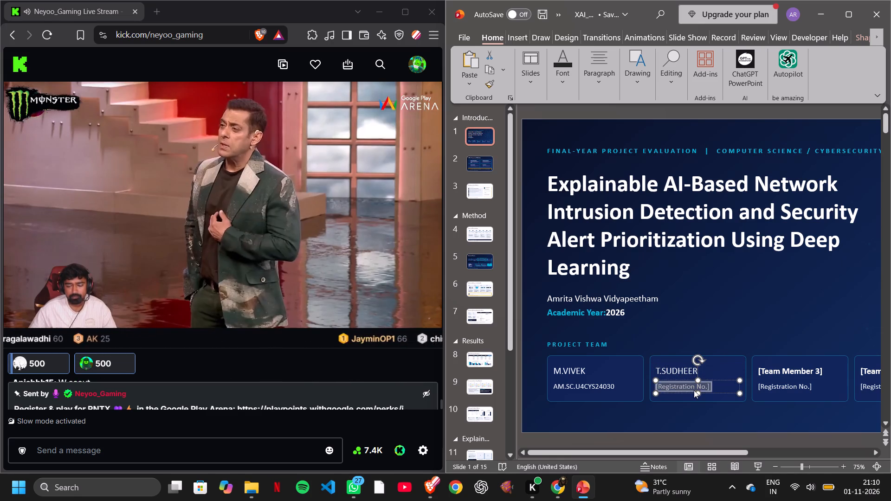
pyautogui.press('BackSpace')
pyautogui.hotkey('ctrl', 'v')
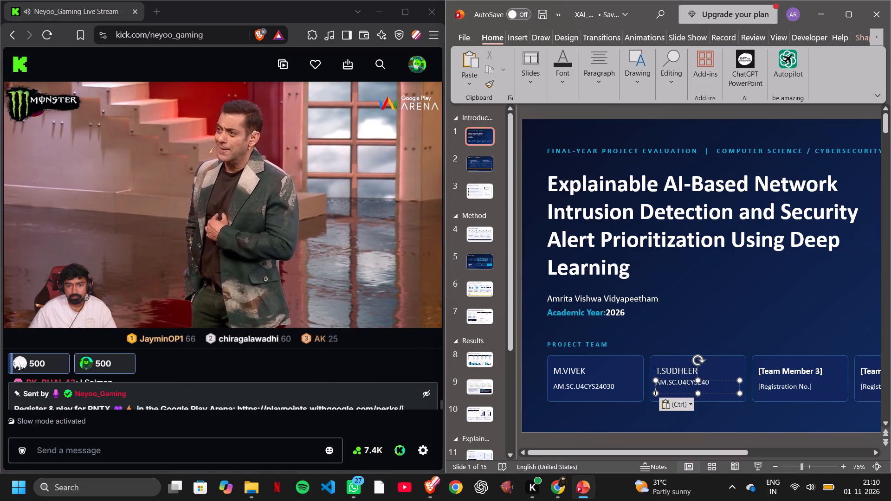
pyautogui.hotkey('ctrl', 'z')
pyautogui.hotkey('ctrl', 'v')
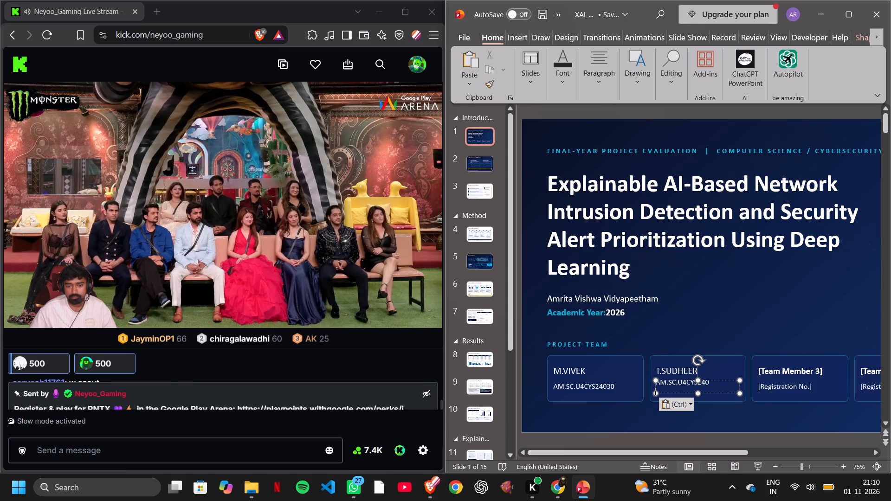
pyautogui.press('Up')
pyautogui.press('Return')
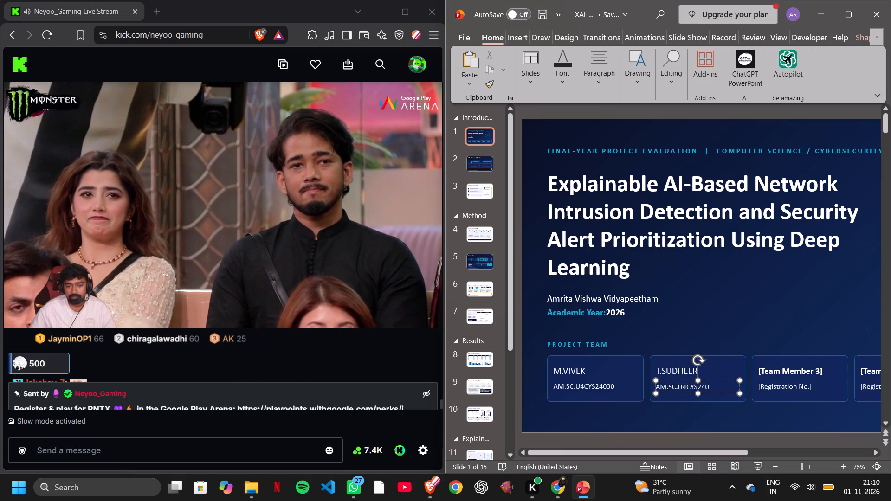
pyautogui.click(709, 387)
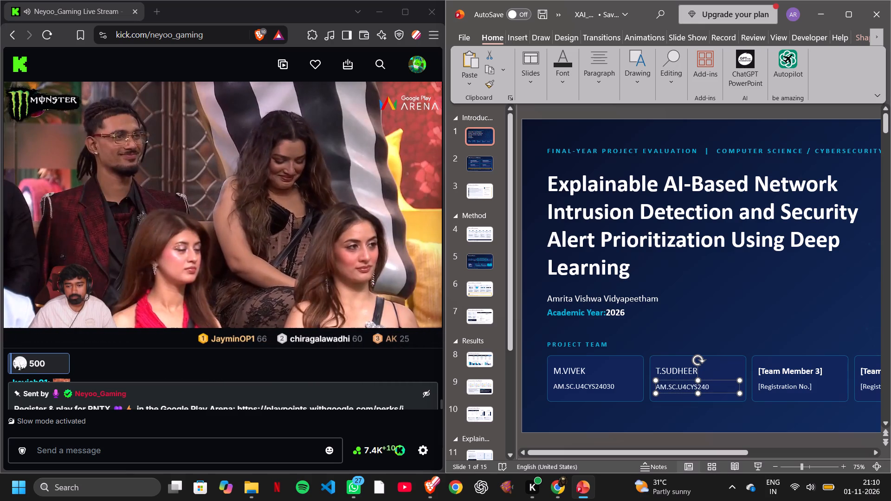
pyautogui.click(709, 386)
pyautogui.click(707, 384)
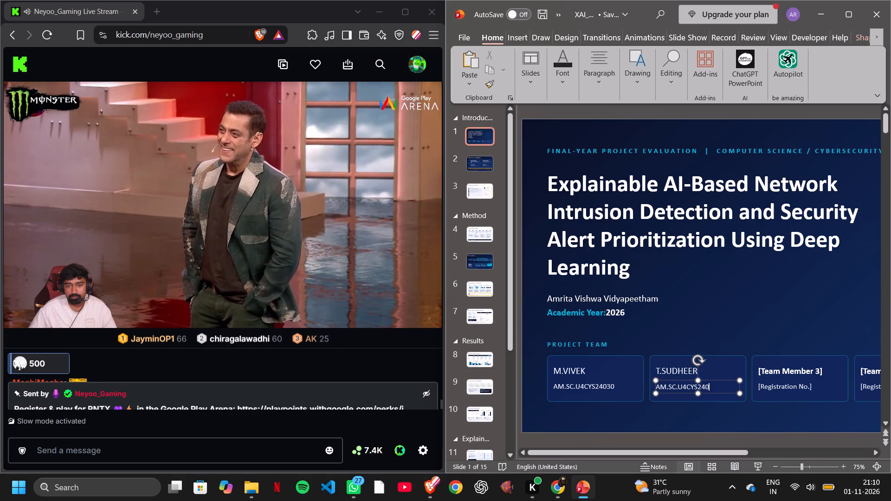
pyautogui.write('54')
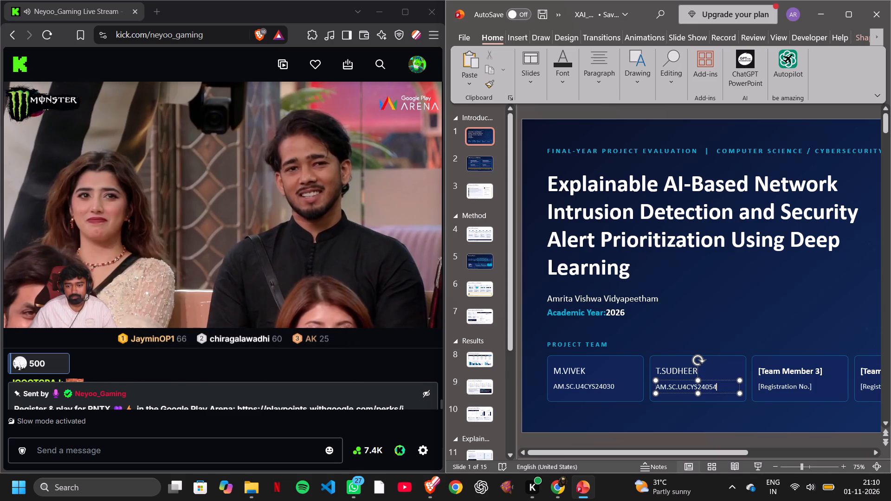
# Replace the [Team Member 3] placeholder with the copied registration prefix on a single line.
pyautogui.click(774, 375)
pyautogui.hotkey('ctrl', 'a')
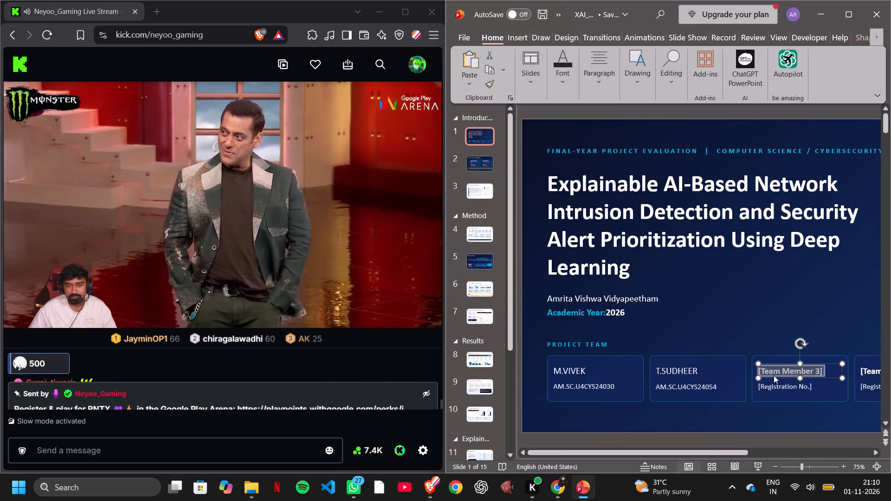
pyautogui.press('BackSpace')
pyautogui.hotkey('ctrl', 'v')
pyautogui.hotkey('ctrl', 'z')
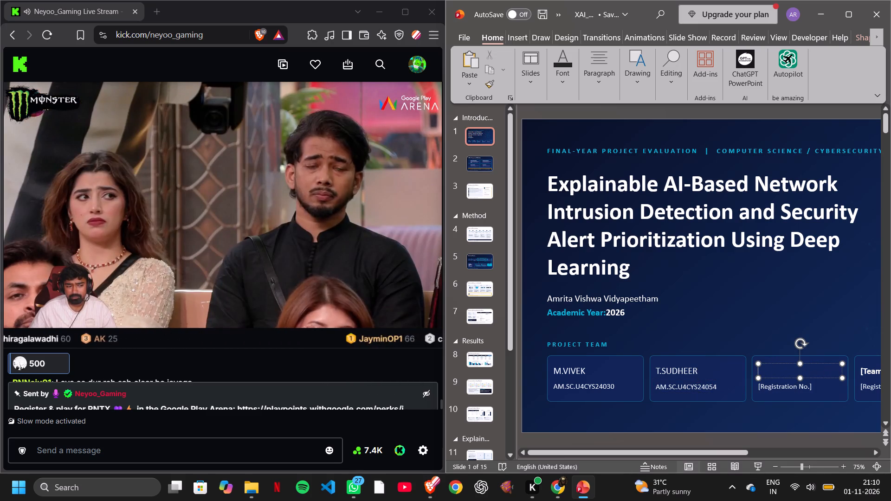
pyautogui.hotkey('ctrl', 'v')
pyautogui.press('Up')
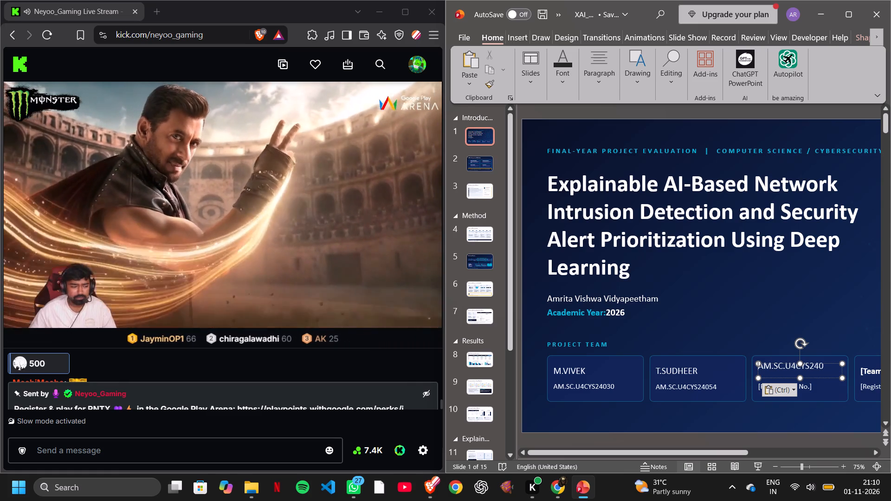
pyautogui.press('Return')
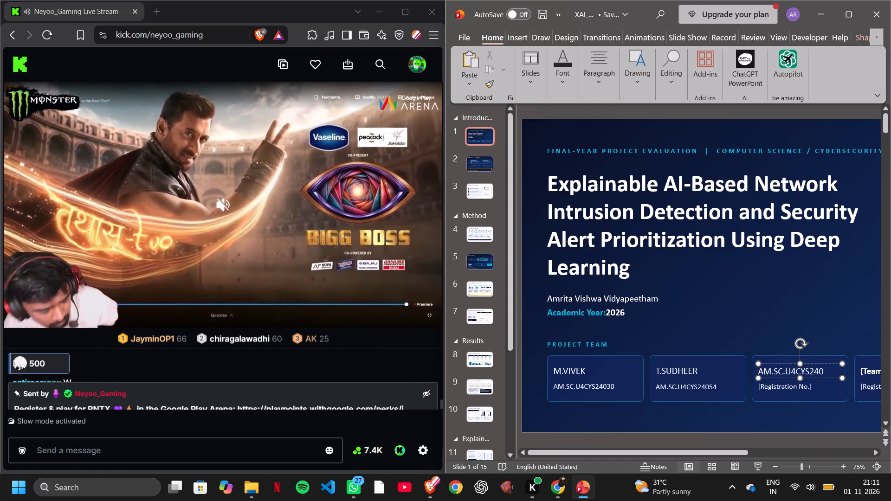
# Replace the registration prefix in the third member's name field with the member's name in capitals, without trailing tab spacing.
pyautogui.click(826, 371)
pyautogui.click(823, 371)
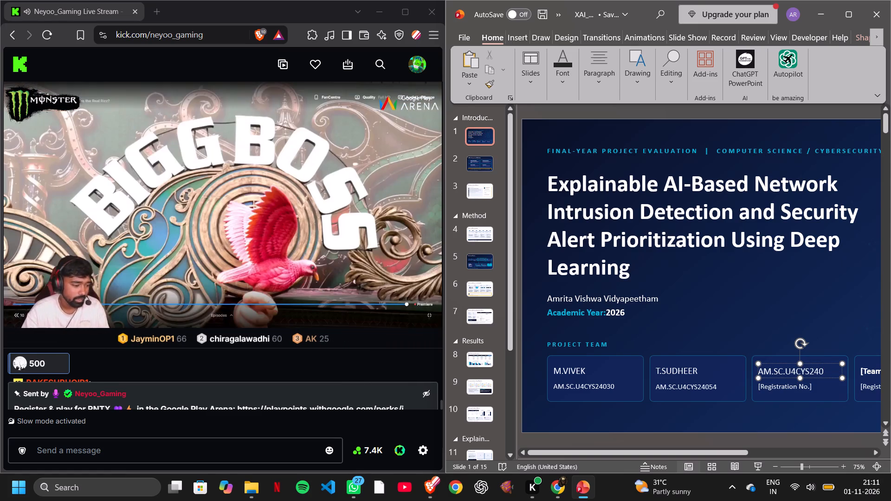
pyautogui.press('BackSpace')
pyautogui.press('BackSpace')
pyautogui.press('BackSpace')
pyautogui.press('BackSpace')
pyautogui.press('BackSpace')
pyautogui.press('BackSpace')
pyautogui.press('BackSpace')
pyautogui.press('BackSpace')
pyautogui.press('BackSpace')
pyautogui.press('BackSpace')
pyautogui.press('BackSpace')
pyautogui.press('BackSpace')
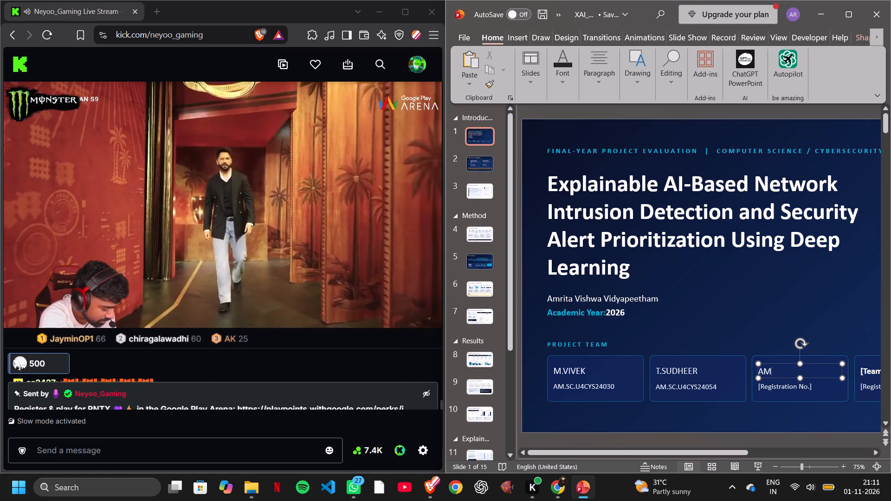
pyautogui.press('BackSpace')
pyautogui.press('BackSpace')
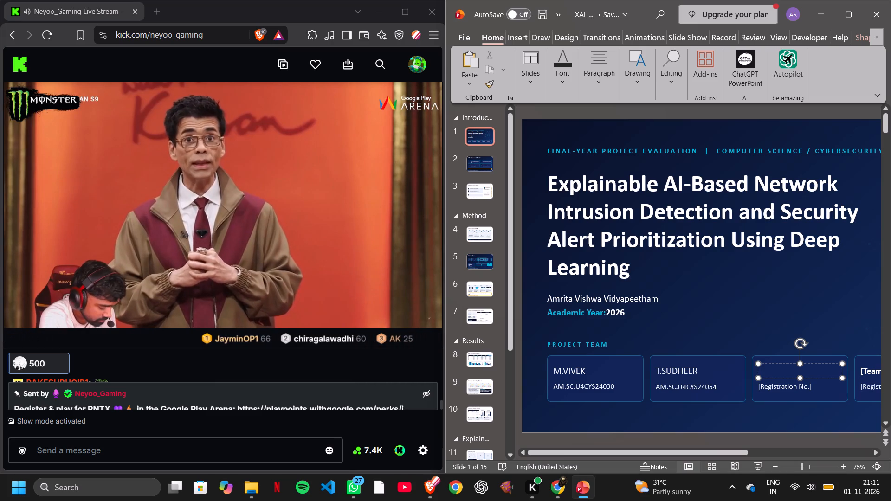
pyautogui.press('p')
pyautogui.press('BackSpace')
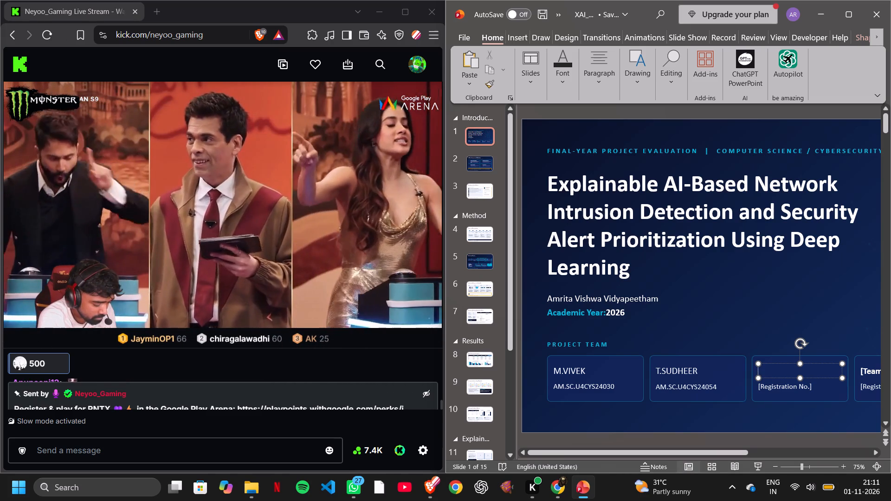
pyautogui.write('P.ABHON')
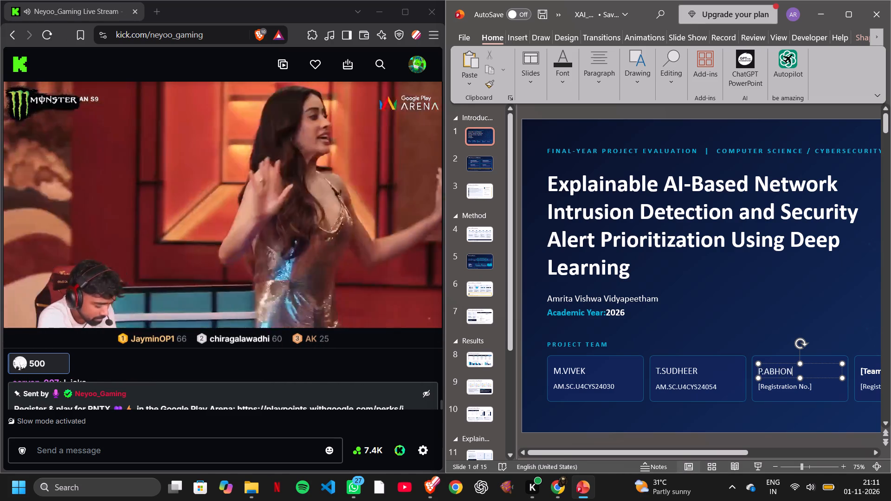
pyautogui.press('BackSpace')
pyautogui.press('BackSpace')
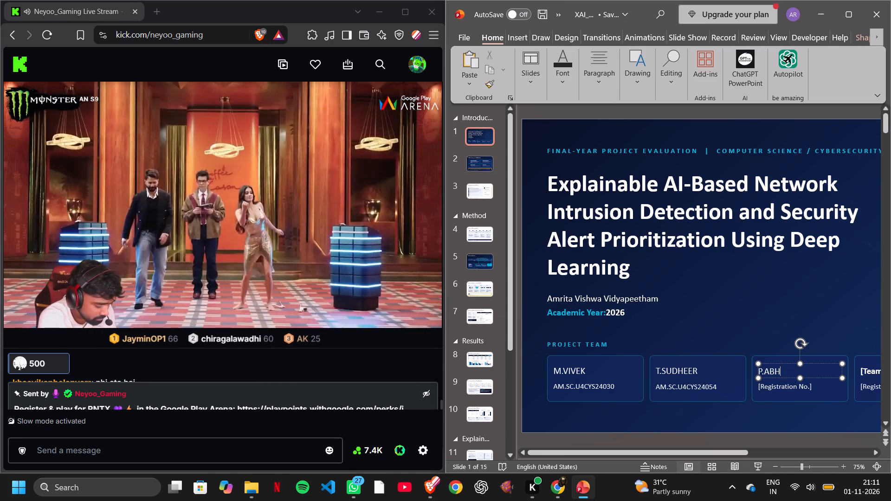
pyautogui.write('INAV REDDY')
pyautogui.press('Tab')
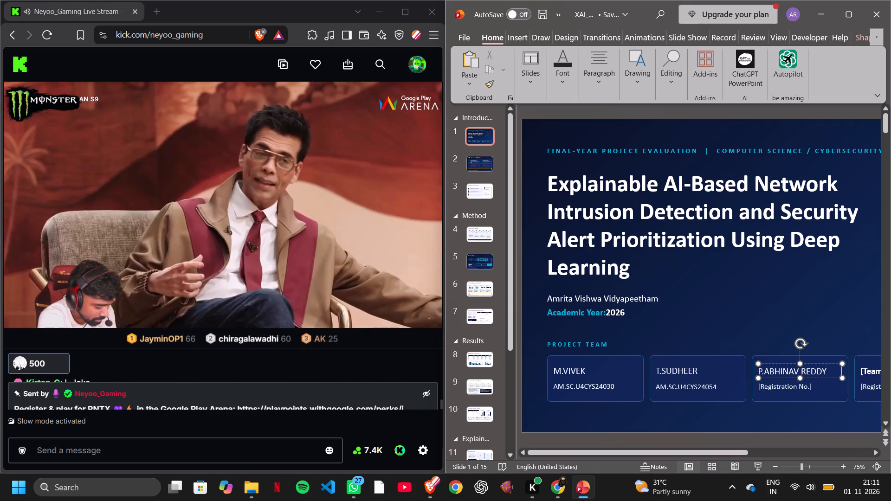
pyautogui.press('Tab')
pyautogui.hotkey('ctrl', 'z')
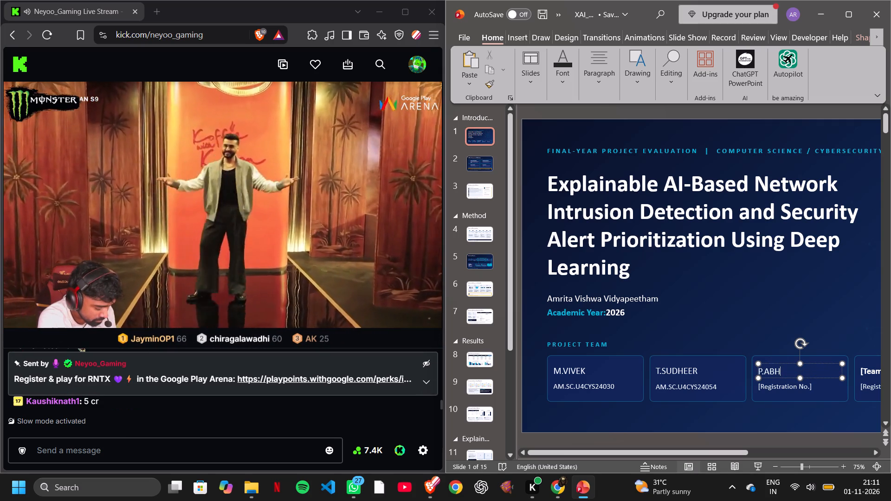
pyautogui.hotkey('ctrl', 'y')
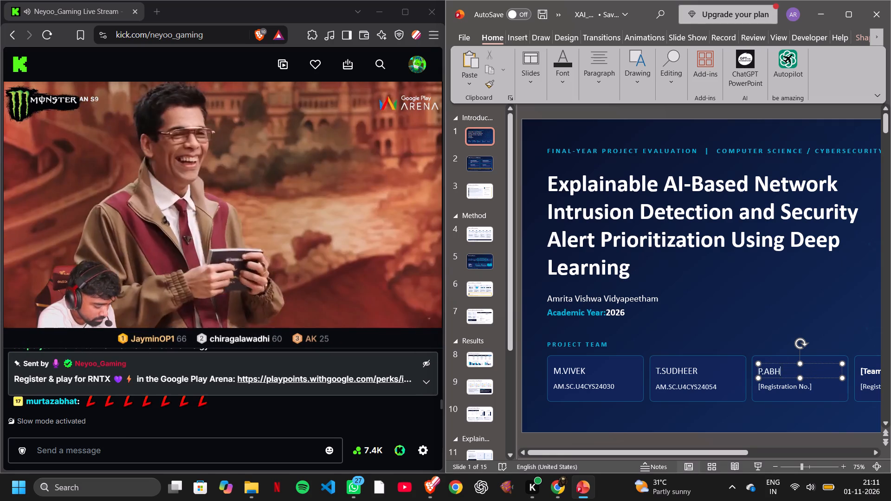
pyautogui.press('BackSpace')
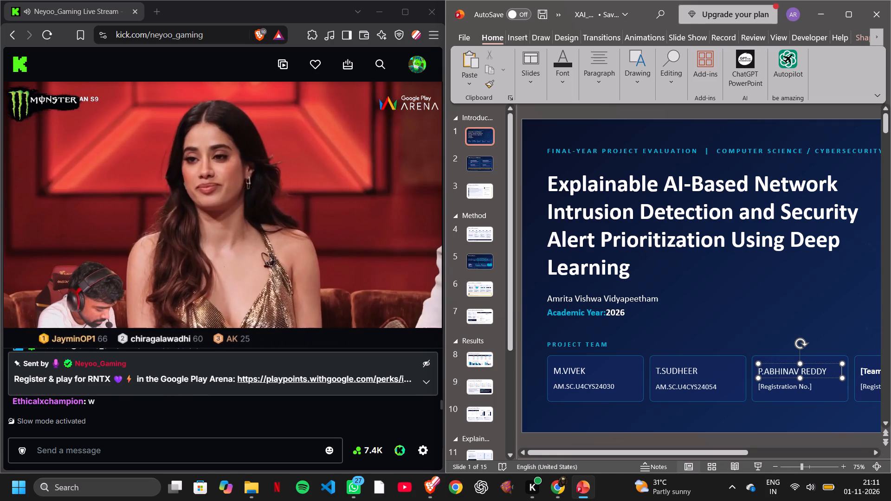
# Replace the third member's [Registration No.] placeholder with the copied prefix on a single line and add the number's last two digits.
pyautogui.click(796, 387)
pyautogui.hotkey('ctrl', 'a')
pyautogui.press('BackSpace')
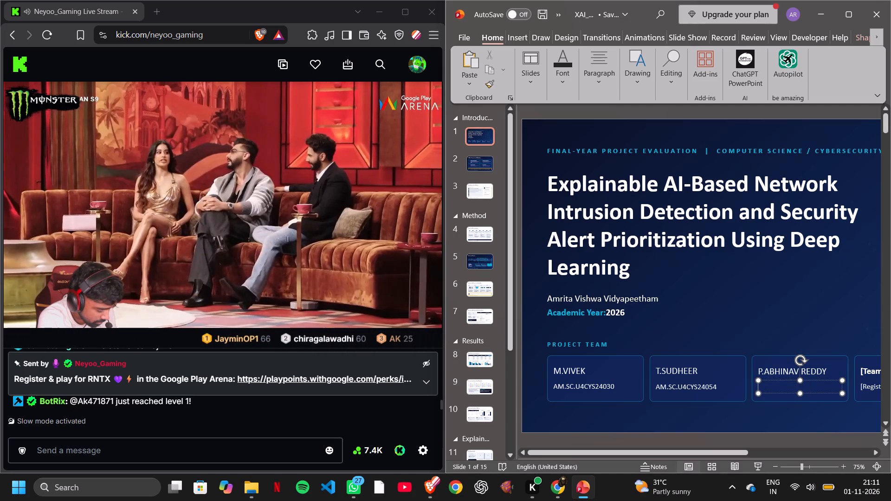
pyautogui.hotkey('ctrl', 'v')
pyautogui.press('Up')
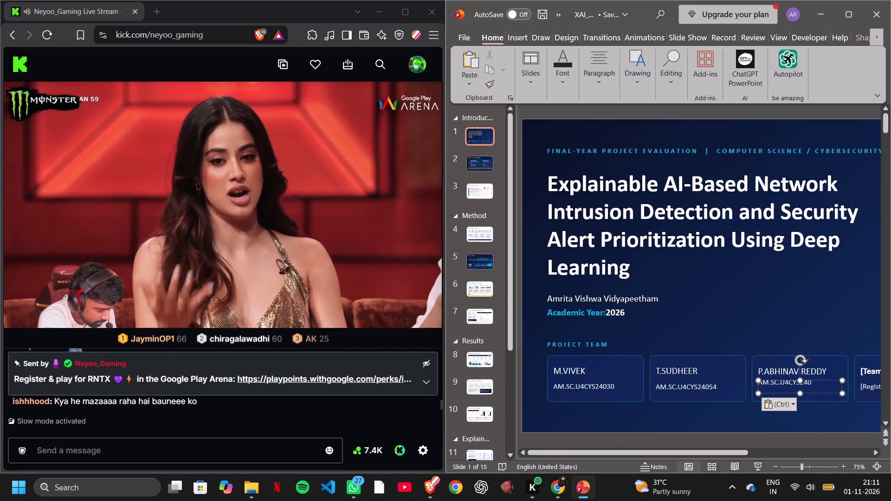
pyautogui.press('Return')
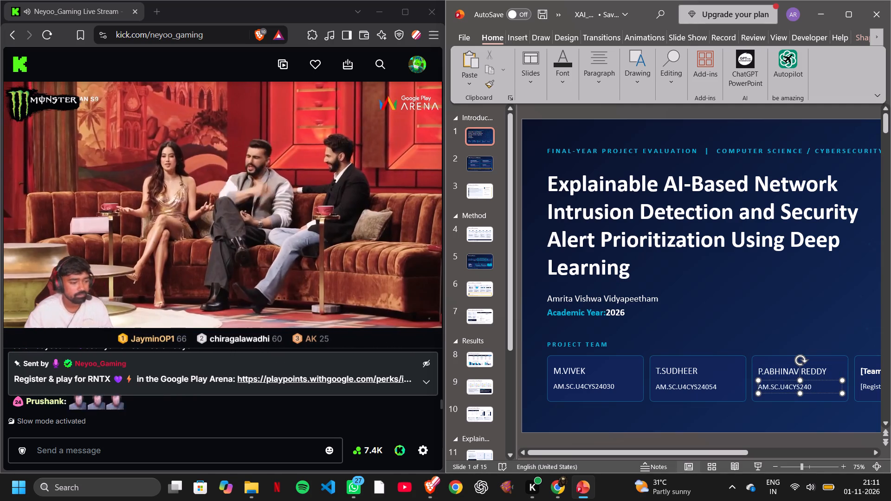
pyautogui.click(811, 386)
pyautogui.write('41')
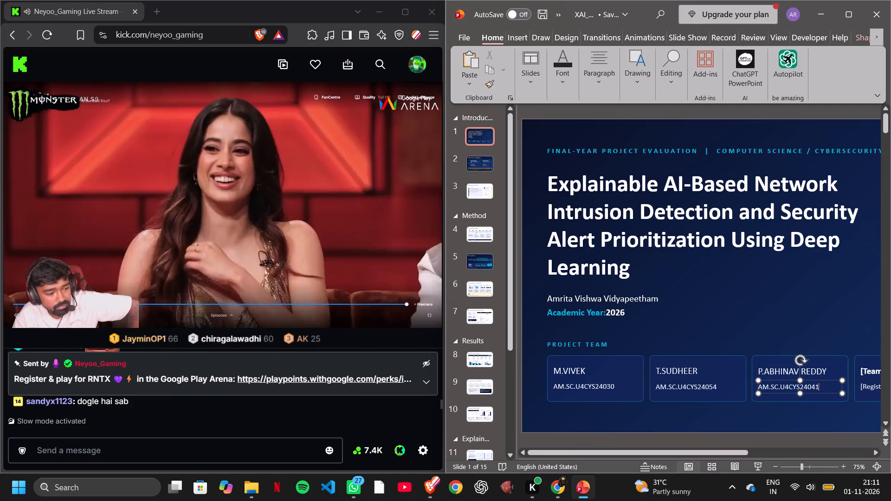
# Replace the [Team Member 4] placeholder with the copied registration prefix on a single line.
pyautogui.hscroll(-4, 811, 386)
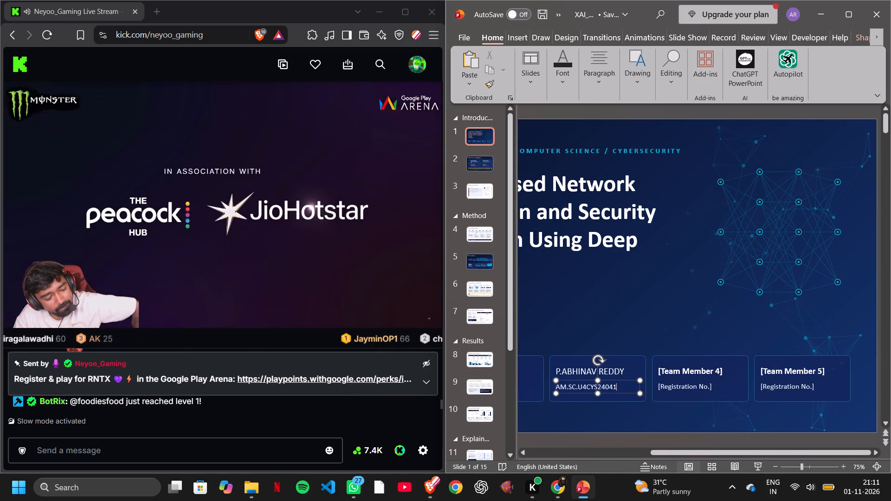
pyautogui.click(717, 373)
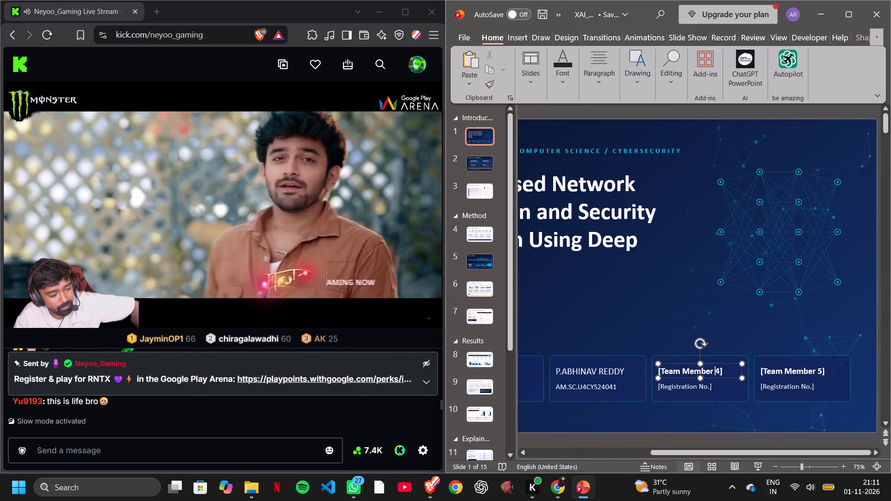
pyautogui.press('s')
pyautogui.press('BackSpace')
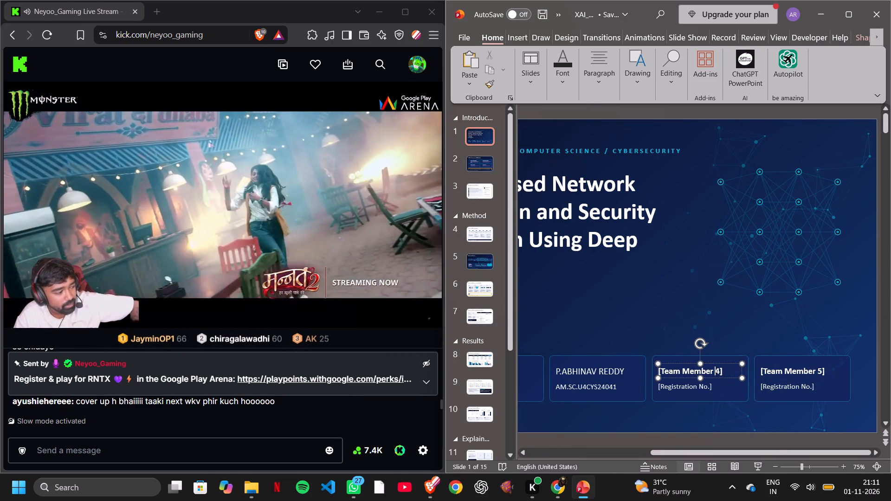
pyautogui.hotkey('ctrl', 'a')
pyautogui.press('BackSpace')
pyautogui.hotkey('ctrl', 'v')
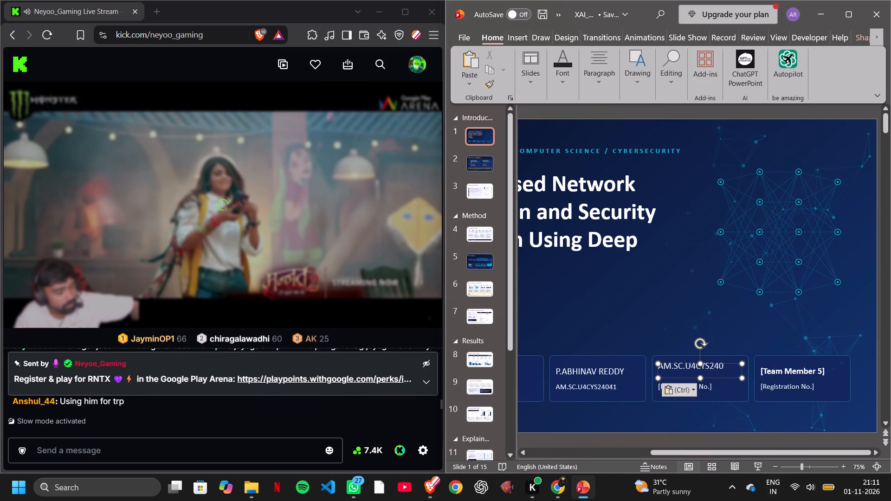
pyautogui.press('Up')
pyautogui.press('Return')
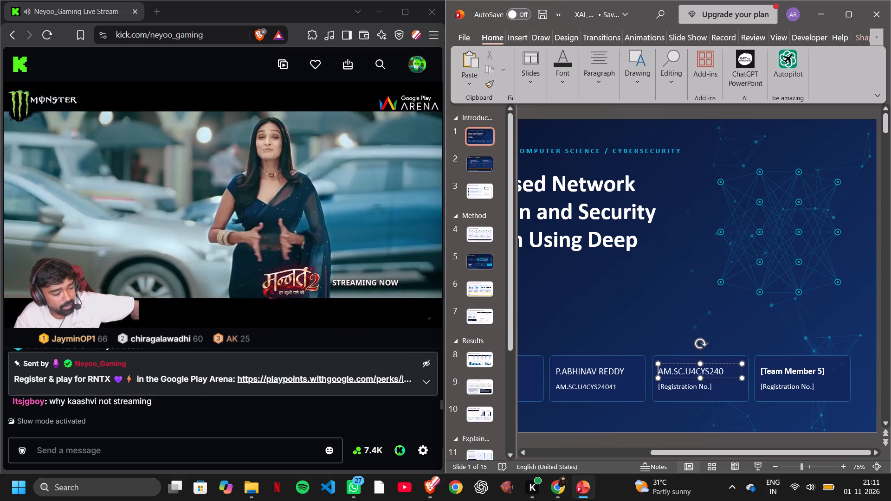
# Replace the registration prefix in the fourth member's name field with the member's name in capitals.
pyautogui.click(722, 369)
pyautogui.press('BackSpace')
pyautogui.press('BackSpace')
pyautogui.press('BackSpace')
pyautogui.press('BackSpace')
pyautogui.press('BackSpace')
pyautogui.press('BackSpace')
pyautogui.press('BackSpace')
pyautogui.press('BackSpace')
pyautogui.press('BackSpace')
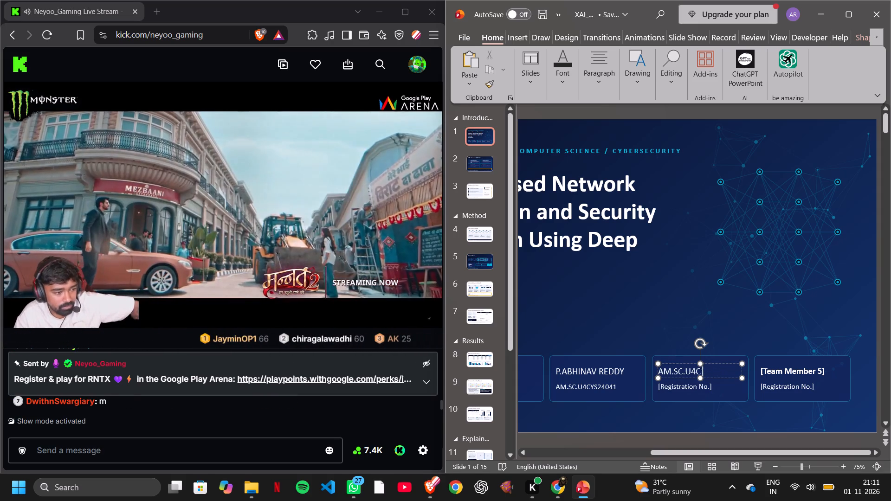
pyautogui.press('BackSpace')
pyautogui.press('BackSpace')
pyautogui.press('BackSpace')
pyautogui.press('BackSpace')
pyautogui.press('BackSpace')
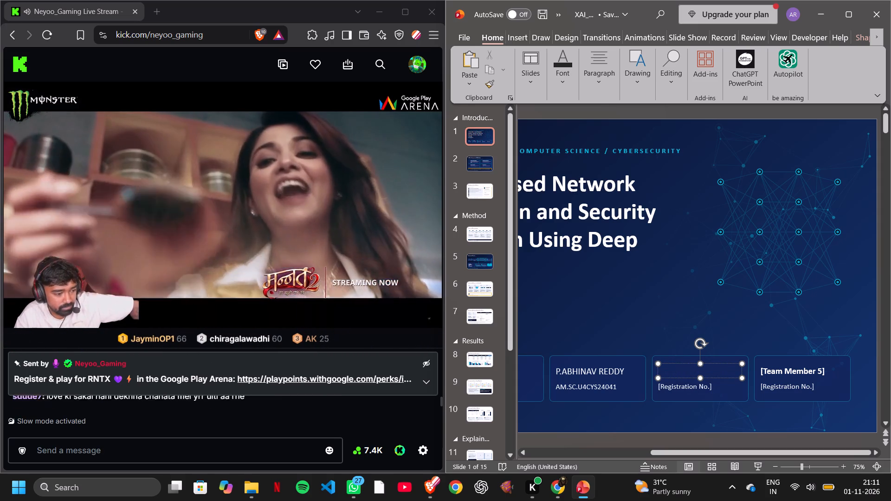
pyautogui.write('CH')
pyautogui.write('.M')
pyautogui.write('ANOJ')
# Replace the fourth member's [Registration No.] placeholder with the copied prefix on a single line and add the number's last two digits.
pyautogui.doubleClick(694, 384)
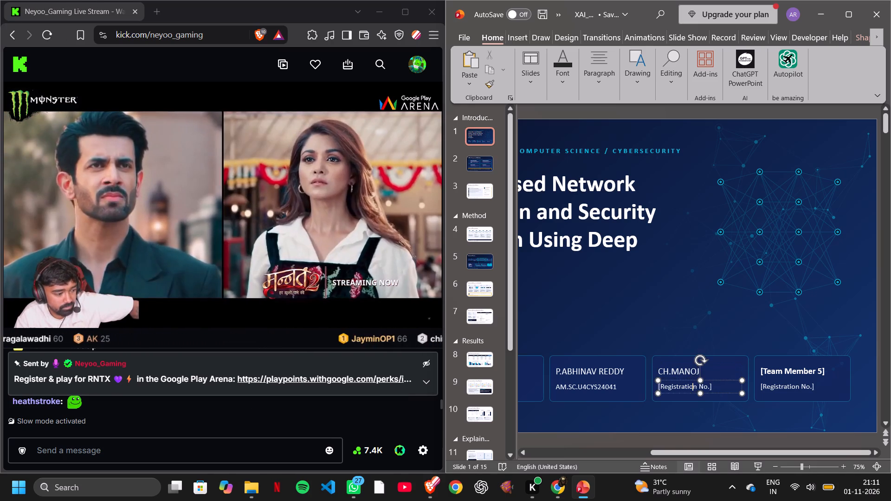
pyautogui.hotkey('ctrl', 'a')
pyautogui.press('BackSpace')
pyautogui.hotkey('ctrl', 'v')
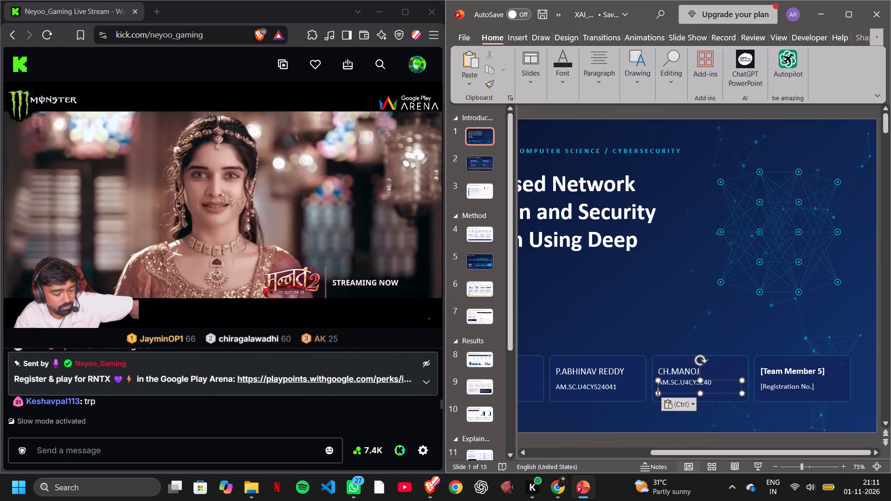
pyautogui.press('Up')
pyautogui.press('BackSpace')
pyautogui.press('BackSpace')
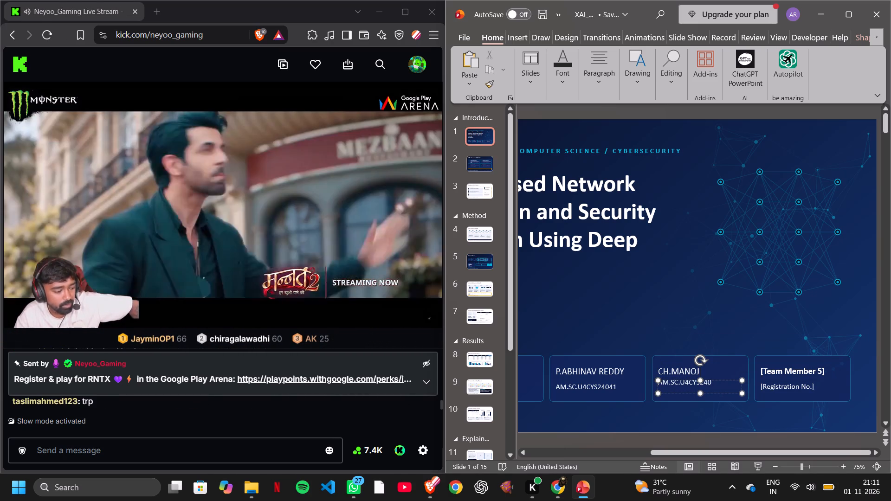
pyautogui.press('Return')
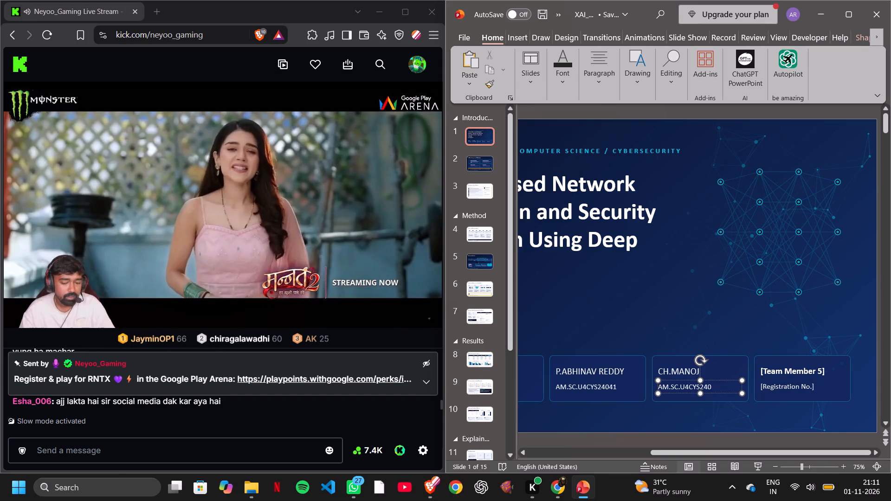
pyautogui.click(710, 386)
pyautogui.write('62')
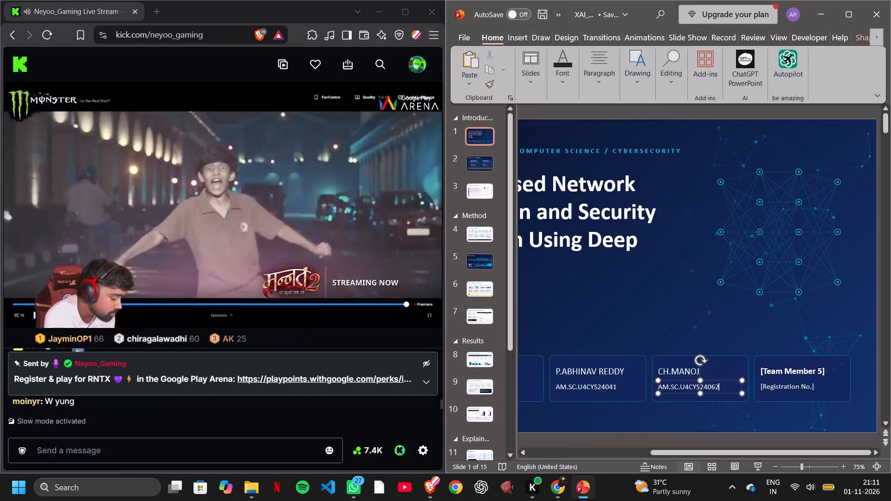
# Replace the [Team Member 5] placeholder with the copied registration prefix on a single line.
pyautogui.click(780, 368)
pyautogui.hotkey('ctrl', 'a')
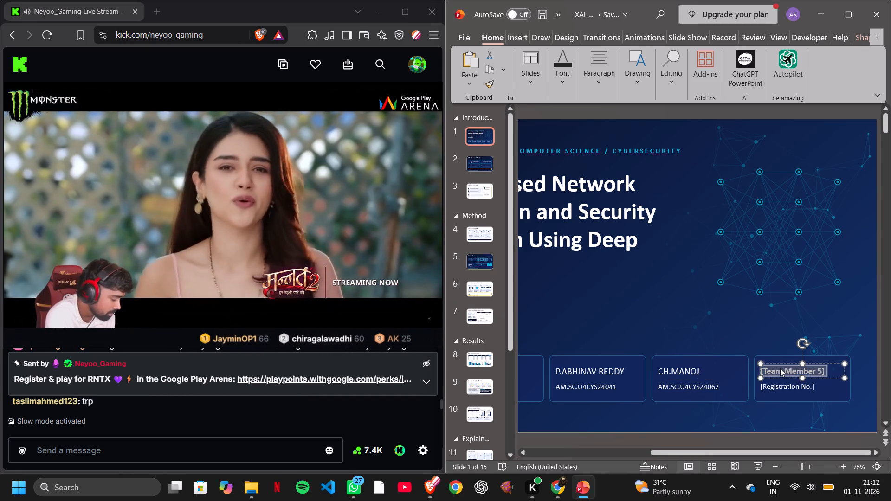
pyautogui.press('BackSpace')
pyautogui.hotkey('ctrl', 'v')
pyautogui.press('Up')
pyautogui.press('Return')
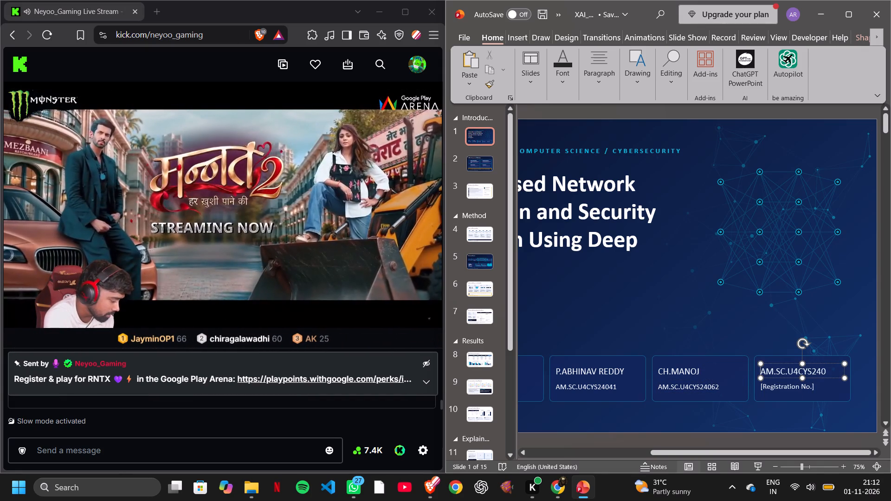
# Replace the registration prefix in the fifth member's name field with the member's name in capitals.
pyautogui.click(824, 370)
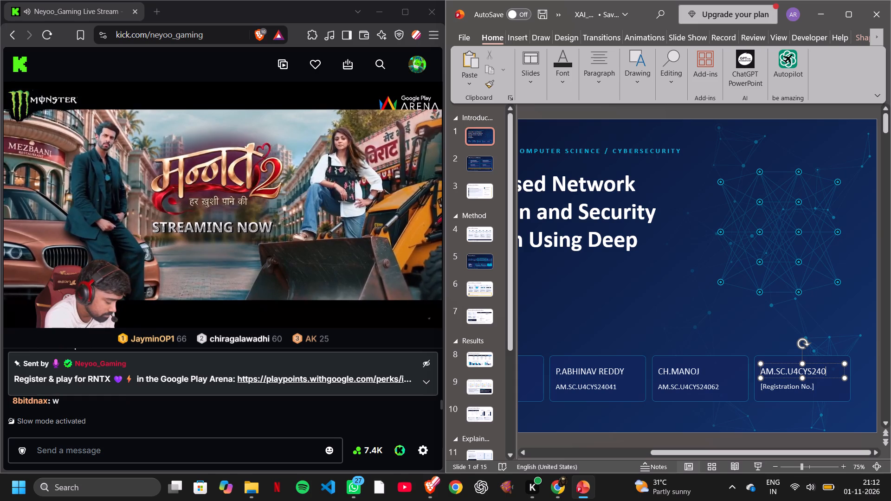
pyautogui.press('BackSpace')
pyautogui.press('BackSpace')
pyautogui.press('BackSpace')
pyautogui.press('BackSpace')
pyautogui.press('BackSpace')
pyautogui.press('BackSpace')
pyautogui.press('BackSpace')
pyautogui.press('BackSpace')
pyautogui.press('BackSpace')
pyautogui.press('BackSpace')
pyautogui.press('BackSpace')
pyautogui.press('BackSpace')
pyautogui.press('BackSpace')
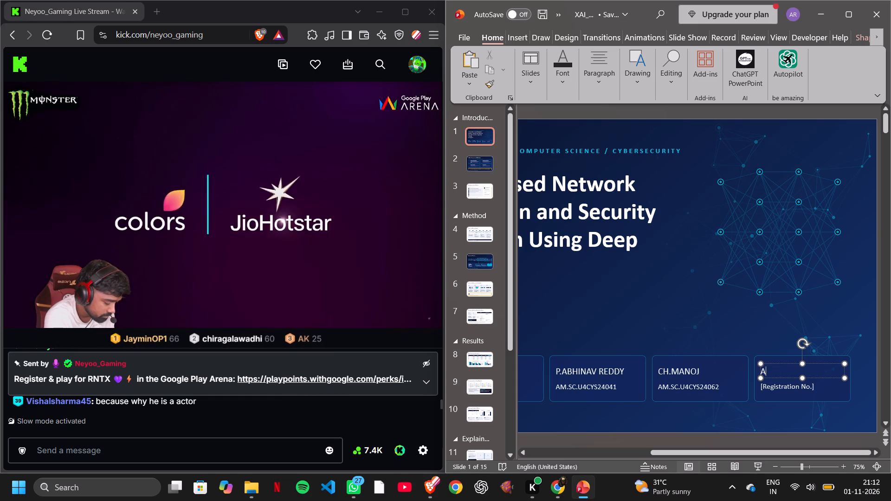
pyautogui.press('BackSpace')
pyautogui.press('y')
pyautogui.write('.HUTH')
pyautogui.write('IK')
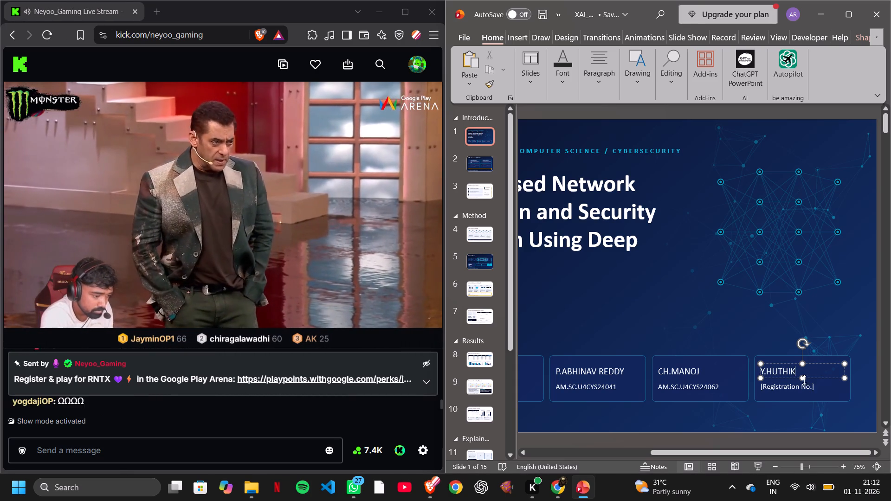
# Replace the fifth member's [Registration No.] placeholder with the copied prefix on a single line and add the number's last two digits.
pyautogui.click(794, 388)
pyautogui.doubleClick(794, 388)
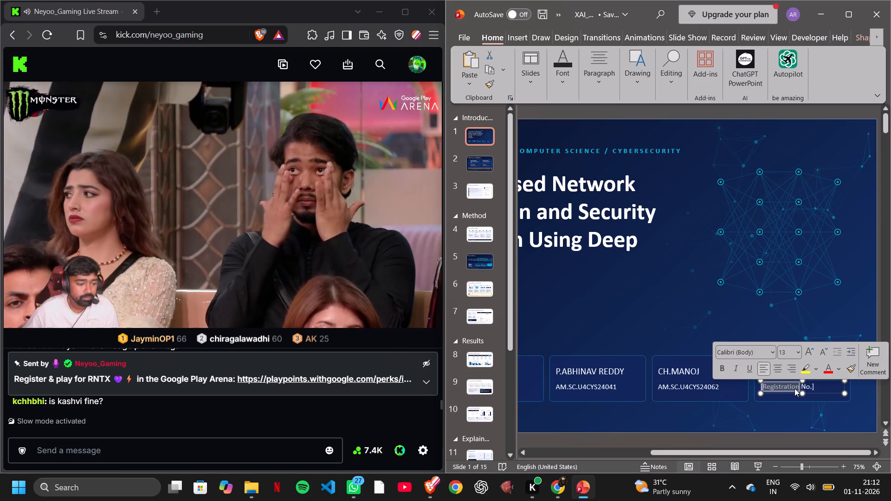
pyautogui.hotkey('ctrl', 'a')
pyautogui.press('BackSpace')
pyautogui.hotkey('ctrl', 'v')
pyautogui.click(800, 386)
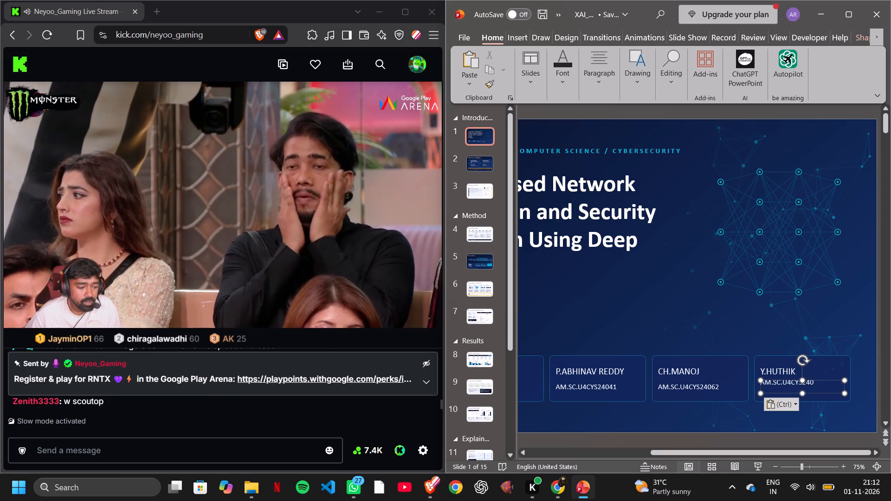
pyautogui.press('Up')
pyautogui.press('Return')
pyautogui.click(812, 386)
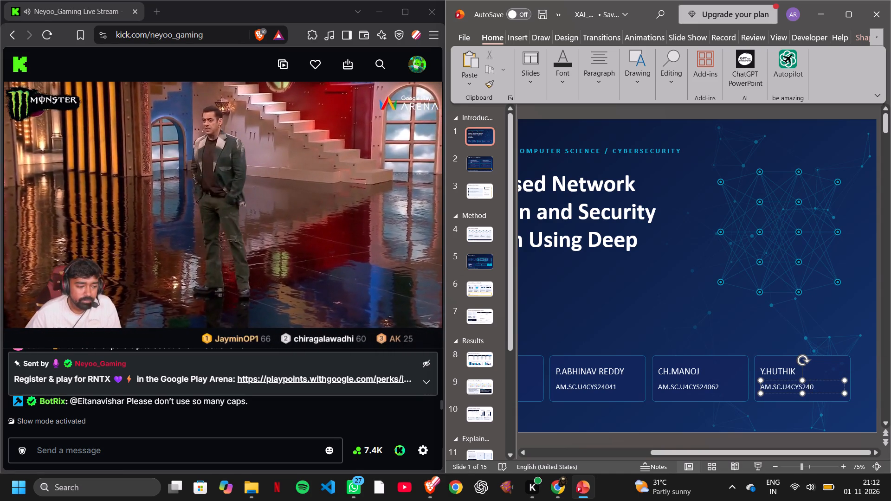
pyautogui.press('Right')
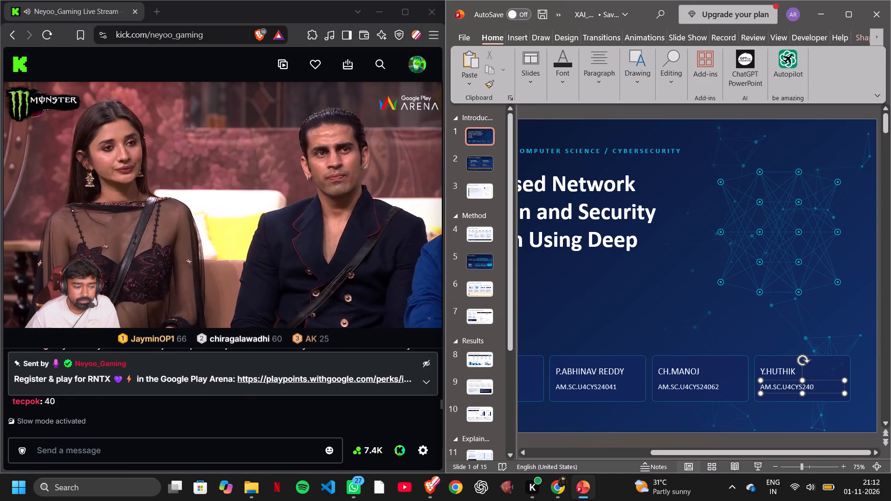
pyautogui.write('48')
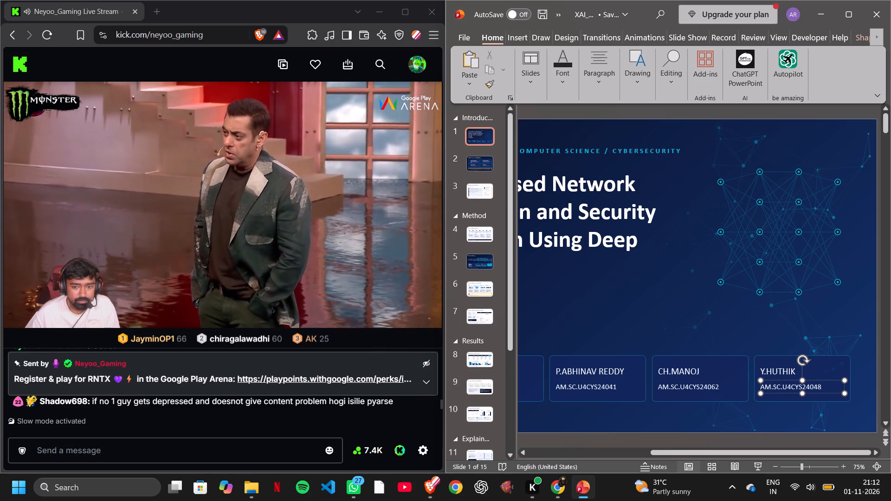
pyautogui.click(822, 296)
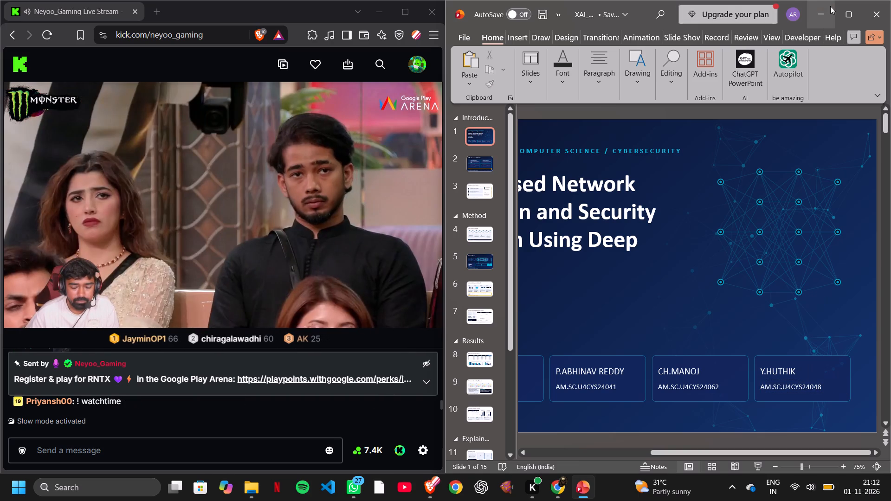
# Insert a space between "Academic Year:" and "2026" on the title slide.
pyautogui.keyDown('ctrl'); pyautogui.scroll(-2, 733, 145); pyautogui.keyUp('ctrl')
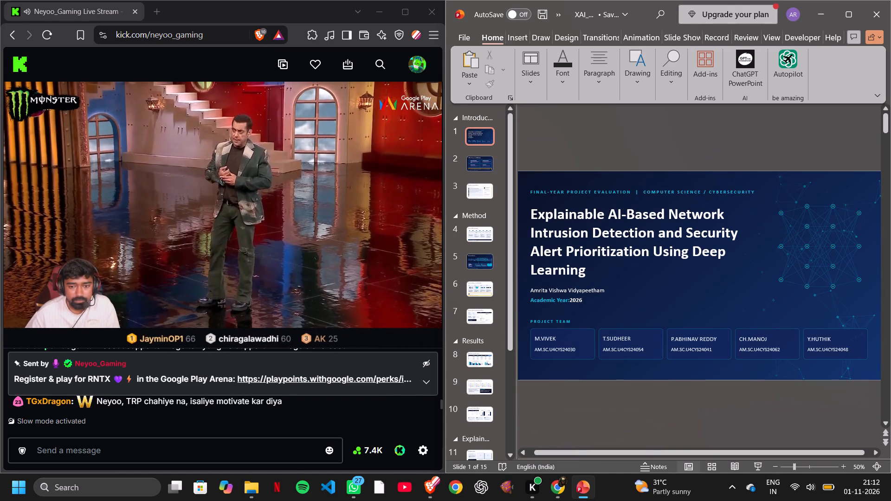
pyautogui.click(570, 301)
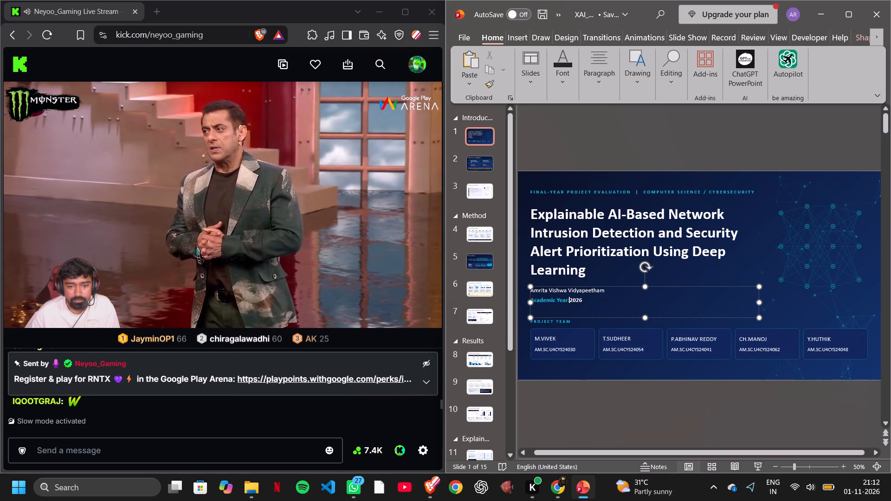
pyautogui.click(570, 301)
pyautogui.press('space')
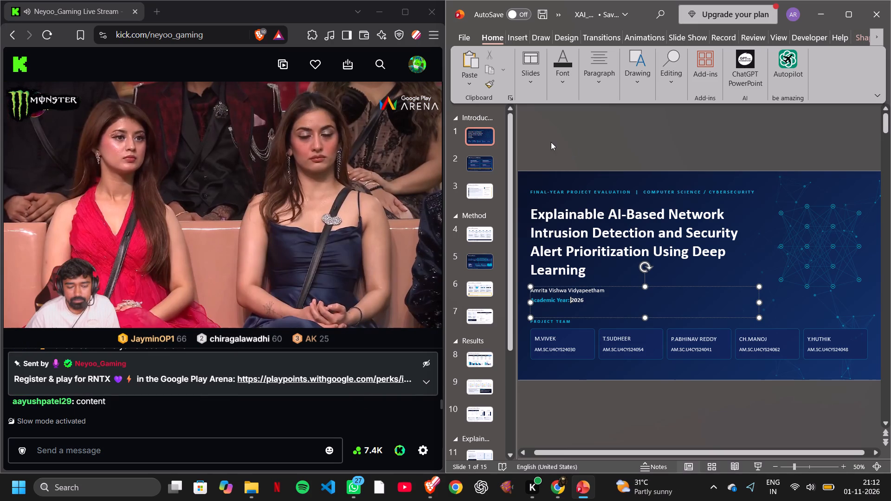
pyautogui.click(549, 142)
# Review the rest of the deck slide by slide, from Problem Statement and Motivation through to the References slide.
pyautogui.click(489, 136)
pyautogui.click(482, 168)
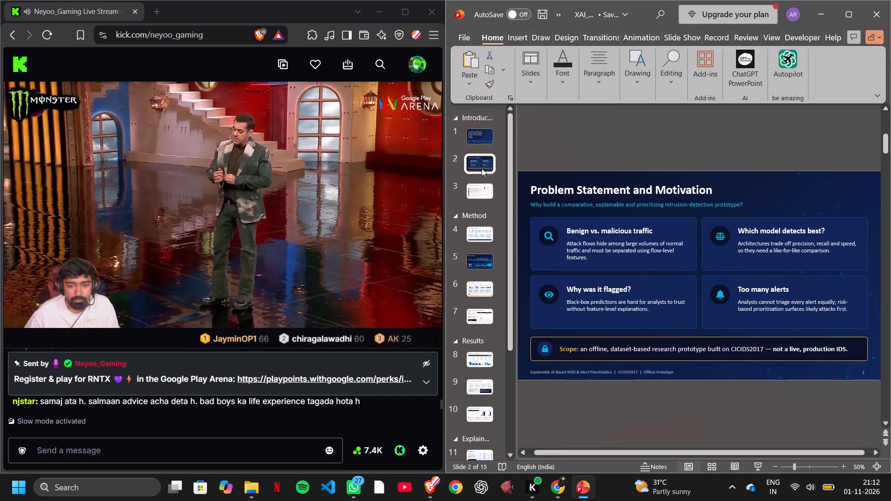
pyautogui.press('Down')
pyautogui.press('Up')
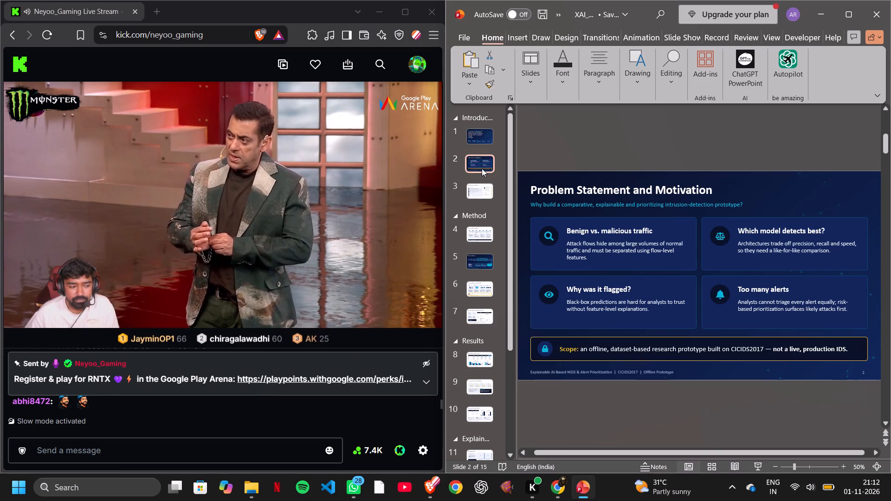
pyautogui.press('Down')
pyautogui.press('Down')
pyautogui.press('Down')
pyautogui.press('Down')
pyautogui.press('Down')
pyautogui.press('Down')
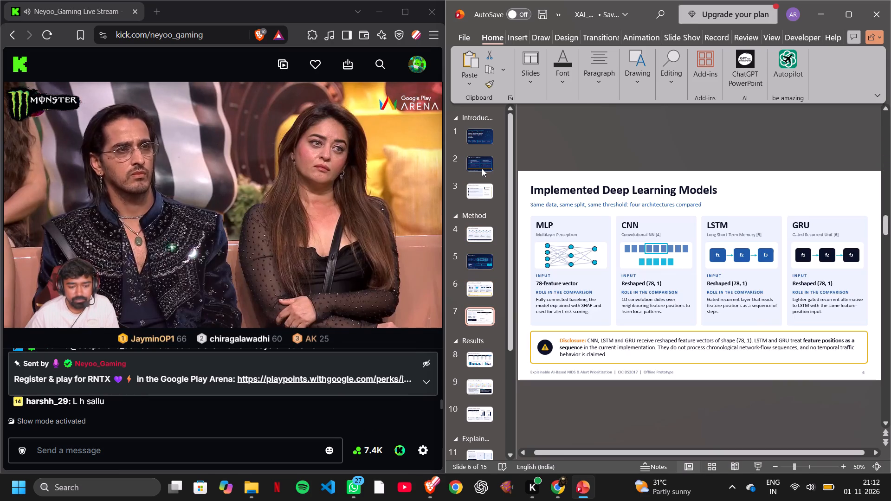
pyautogui.press('Down')
pyautogui.press('Down')
pyautogui.press('Down')
pyautogui.press('Down')
pyautogui.press('Down')
pyautogui.press('Down')
pyautogui.press('Down')
pyautogui.press('Down')
pyautogui.press('Down')
pyautogui.press('Down')
pyautogui.press('Down')
pyautogui.press('Down')
pyautogui.press('Down')
pyautogui.press('Down')
pyautogui.press('Down')
pyautogui.press('Down')
pyautogui.press('Down')
pyautogui.press('Down')
pyautogui.press('Down')
pyautogui.press('Down')
pyautogui.press('Down')
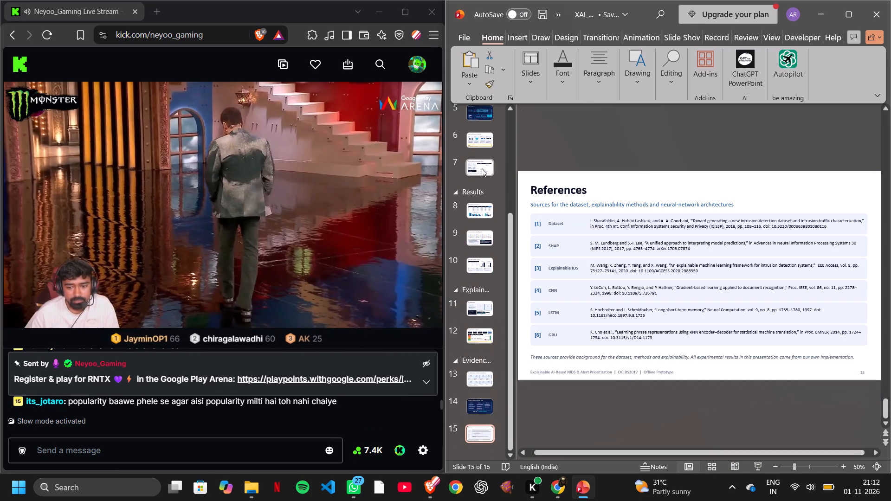
# Save the XAI_NIDS_Project_Presentation file under its existing name.
pyautogui.click(471, 32)
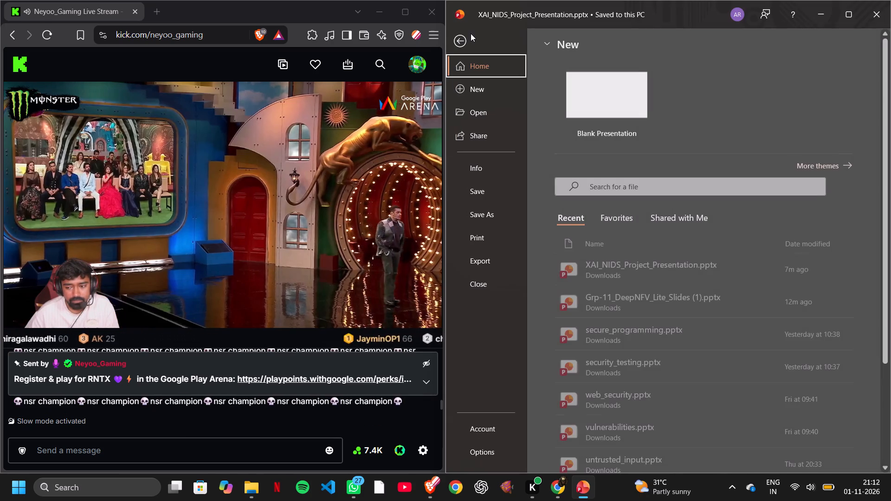
pyautogui.click(480, 195)
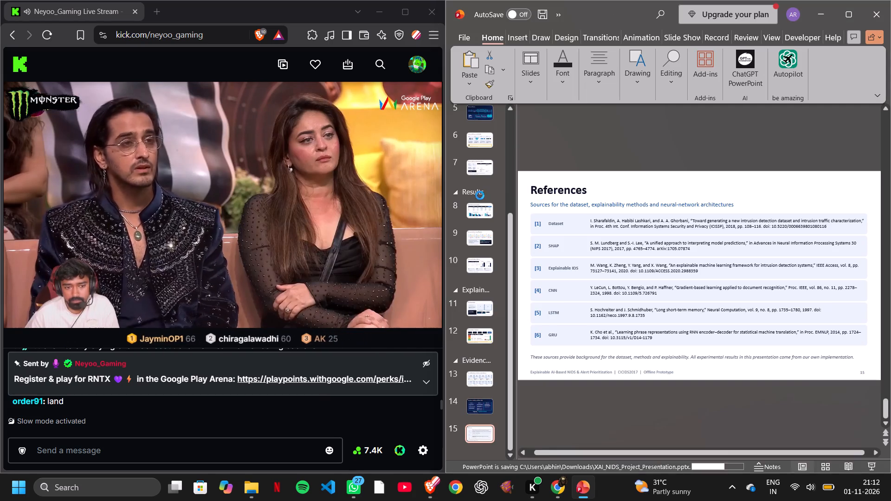
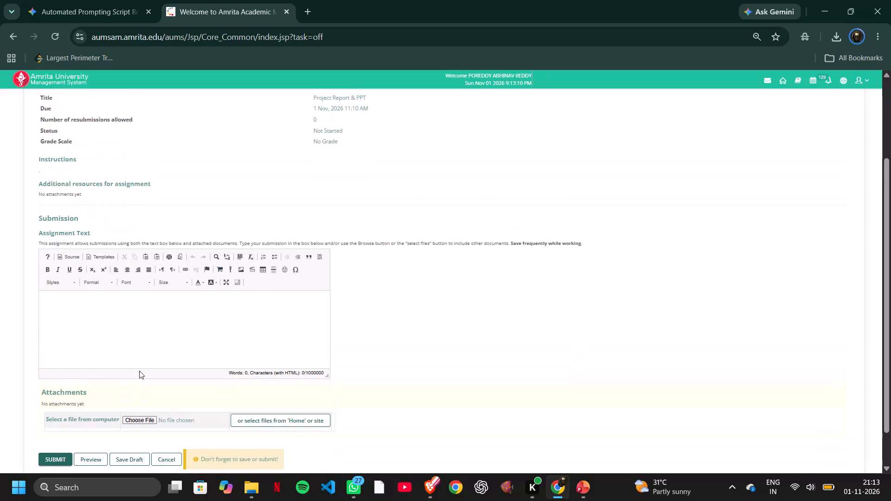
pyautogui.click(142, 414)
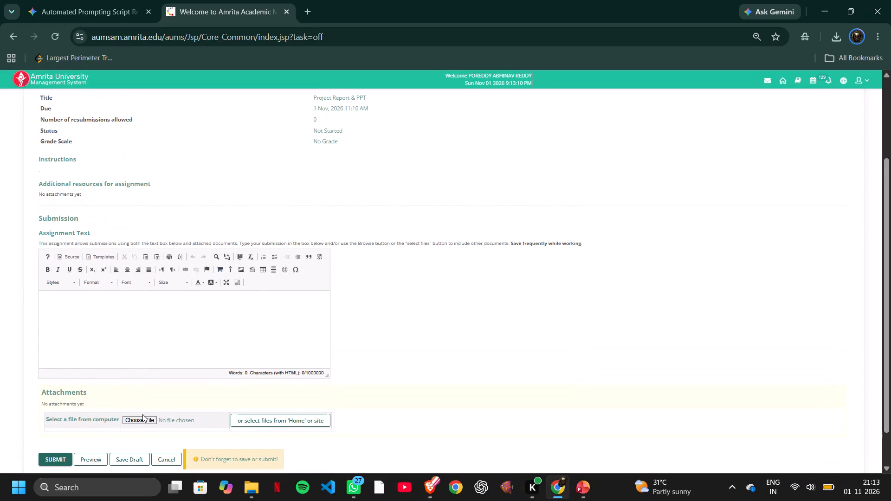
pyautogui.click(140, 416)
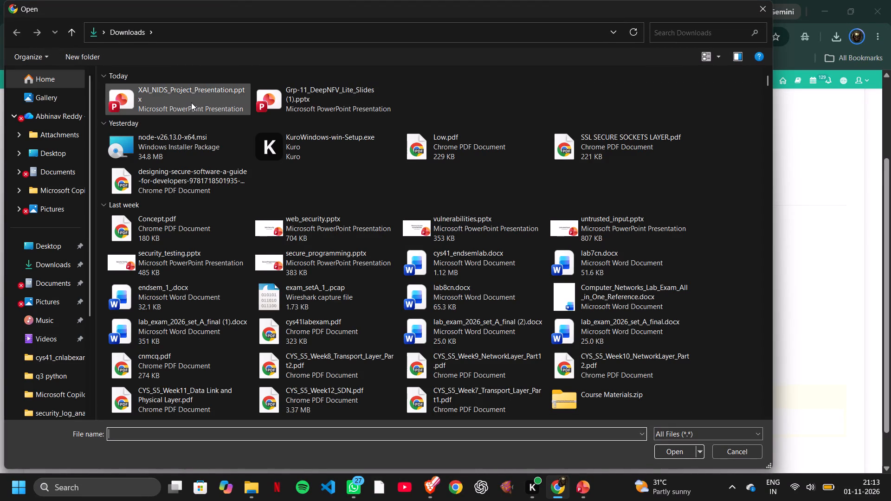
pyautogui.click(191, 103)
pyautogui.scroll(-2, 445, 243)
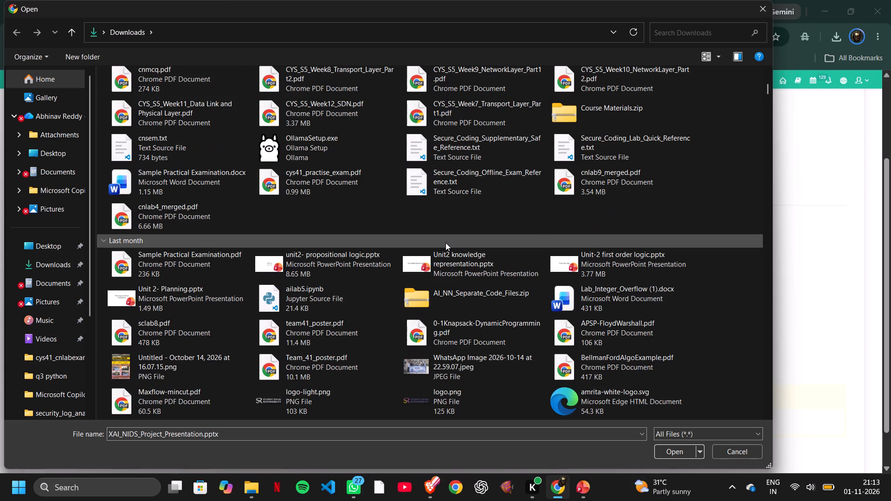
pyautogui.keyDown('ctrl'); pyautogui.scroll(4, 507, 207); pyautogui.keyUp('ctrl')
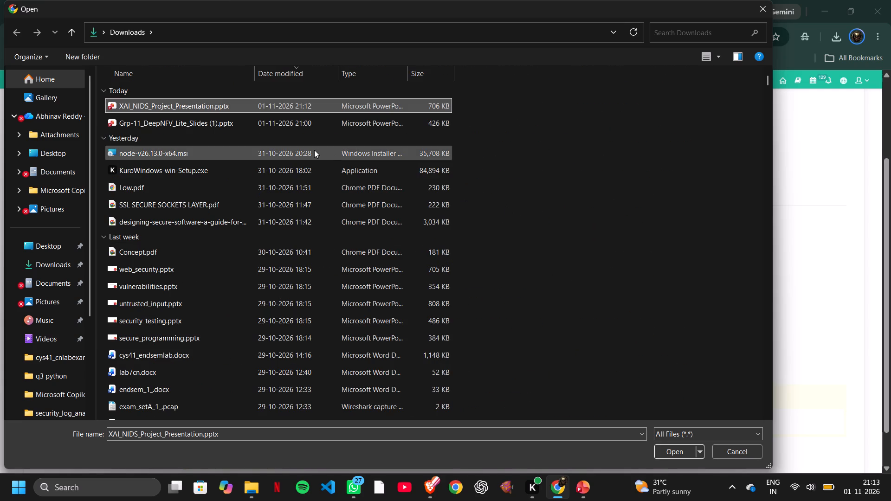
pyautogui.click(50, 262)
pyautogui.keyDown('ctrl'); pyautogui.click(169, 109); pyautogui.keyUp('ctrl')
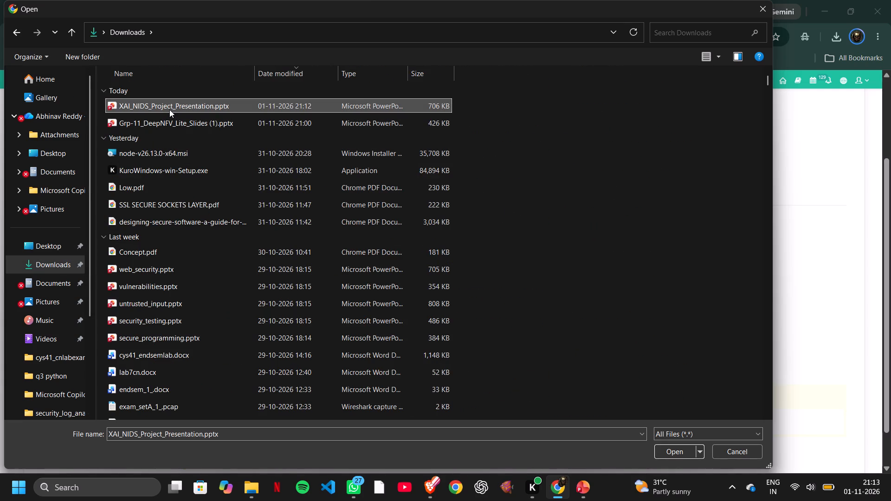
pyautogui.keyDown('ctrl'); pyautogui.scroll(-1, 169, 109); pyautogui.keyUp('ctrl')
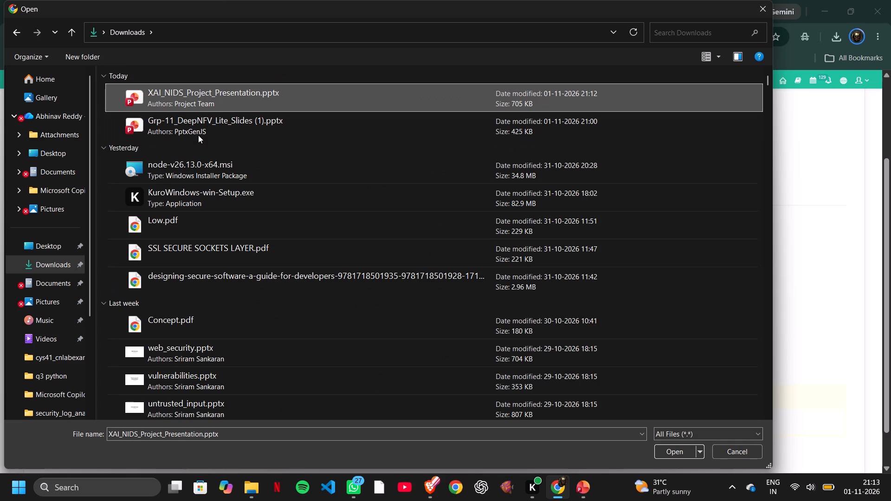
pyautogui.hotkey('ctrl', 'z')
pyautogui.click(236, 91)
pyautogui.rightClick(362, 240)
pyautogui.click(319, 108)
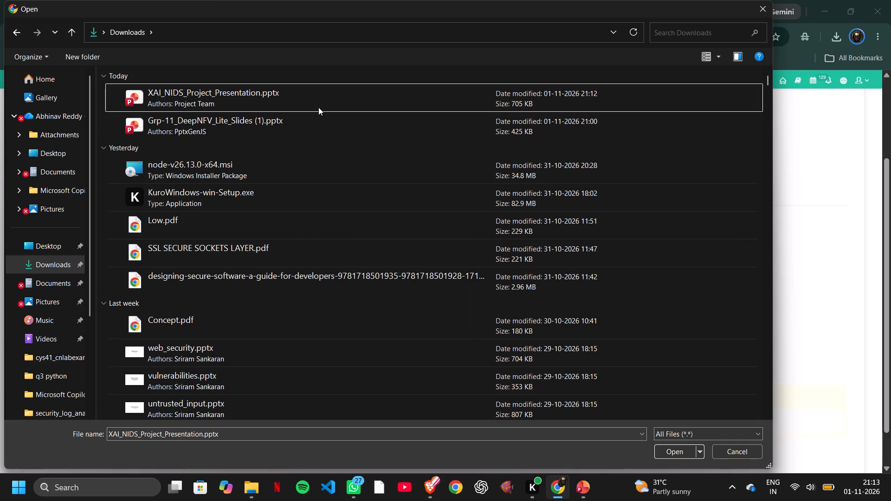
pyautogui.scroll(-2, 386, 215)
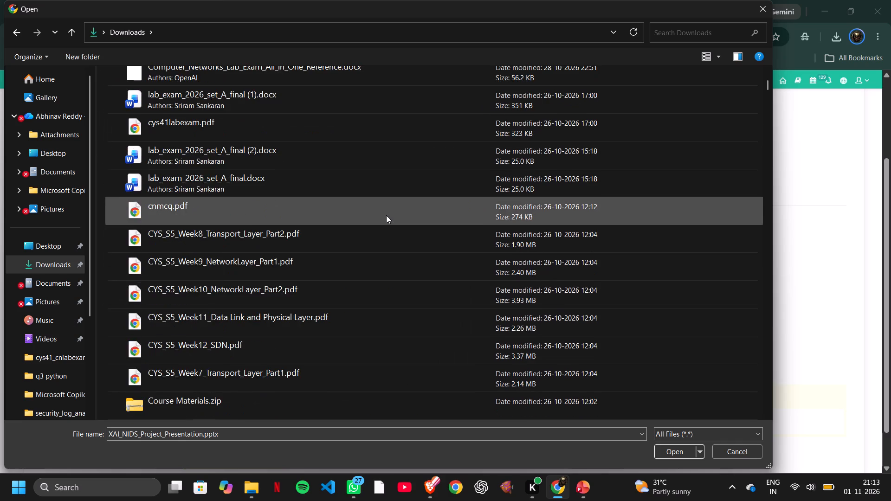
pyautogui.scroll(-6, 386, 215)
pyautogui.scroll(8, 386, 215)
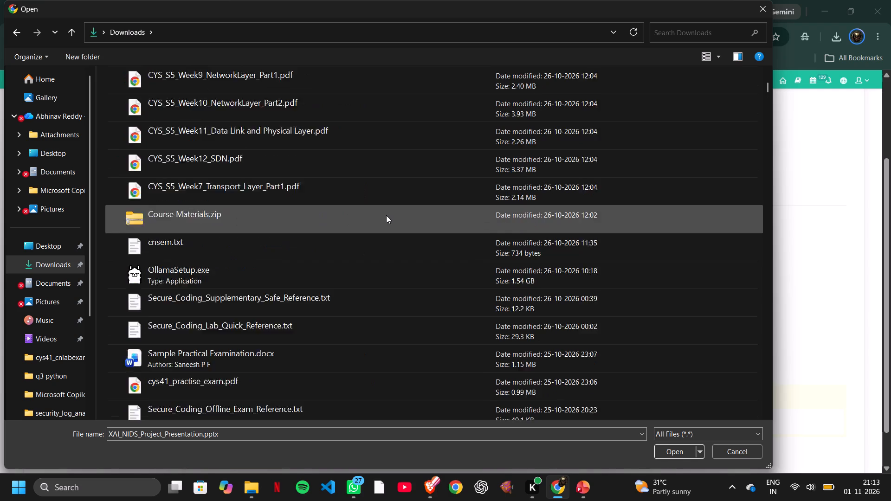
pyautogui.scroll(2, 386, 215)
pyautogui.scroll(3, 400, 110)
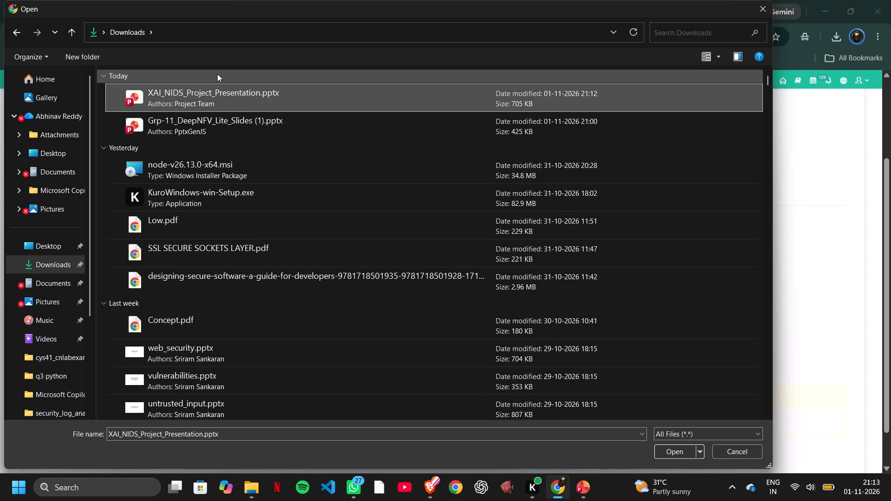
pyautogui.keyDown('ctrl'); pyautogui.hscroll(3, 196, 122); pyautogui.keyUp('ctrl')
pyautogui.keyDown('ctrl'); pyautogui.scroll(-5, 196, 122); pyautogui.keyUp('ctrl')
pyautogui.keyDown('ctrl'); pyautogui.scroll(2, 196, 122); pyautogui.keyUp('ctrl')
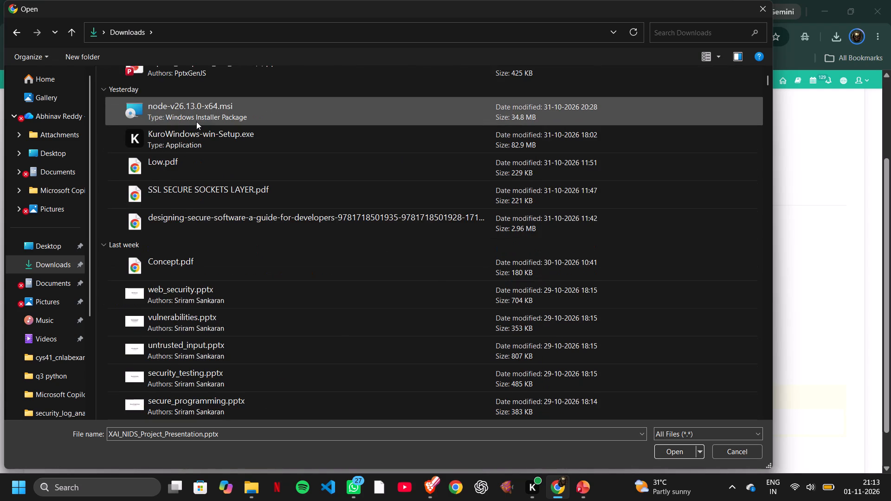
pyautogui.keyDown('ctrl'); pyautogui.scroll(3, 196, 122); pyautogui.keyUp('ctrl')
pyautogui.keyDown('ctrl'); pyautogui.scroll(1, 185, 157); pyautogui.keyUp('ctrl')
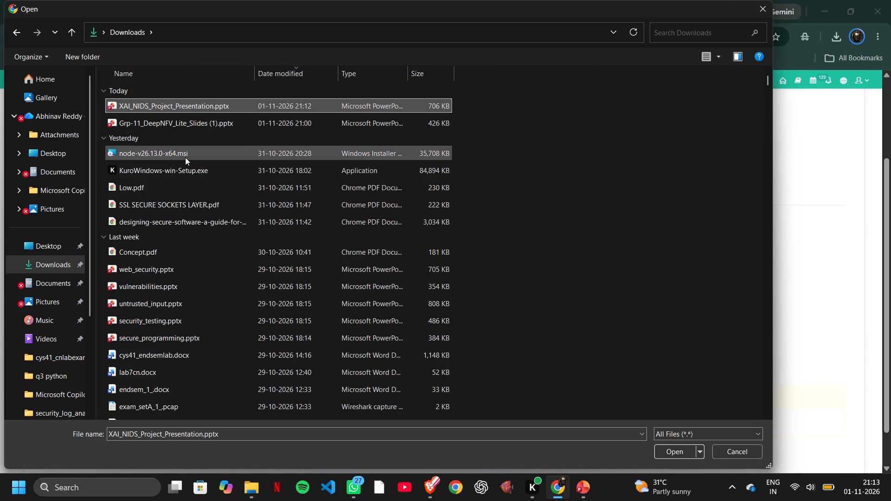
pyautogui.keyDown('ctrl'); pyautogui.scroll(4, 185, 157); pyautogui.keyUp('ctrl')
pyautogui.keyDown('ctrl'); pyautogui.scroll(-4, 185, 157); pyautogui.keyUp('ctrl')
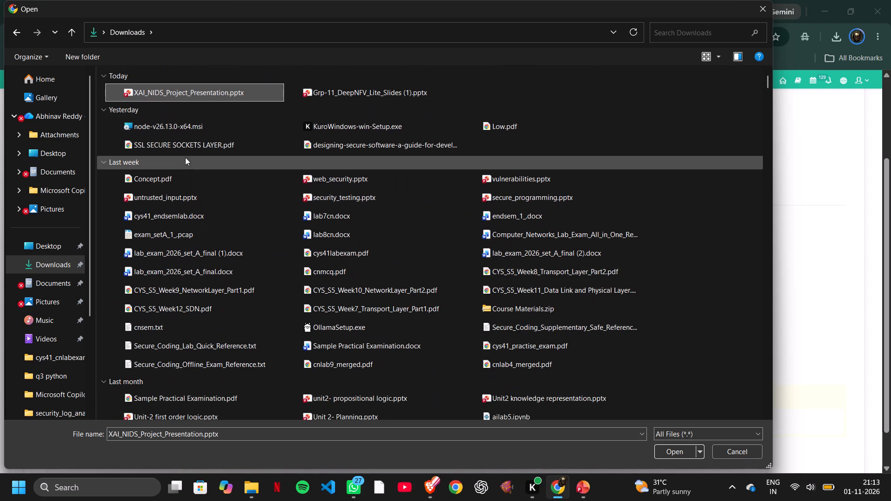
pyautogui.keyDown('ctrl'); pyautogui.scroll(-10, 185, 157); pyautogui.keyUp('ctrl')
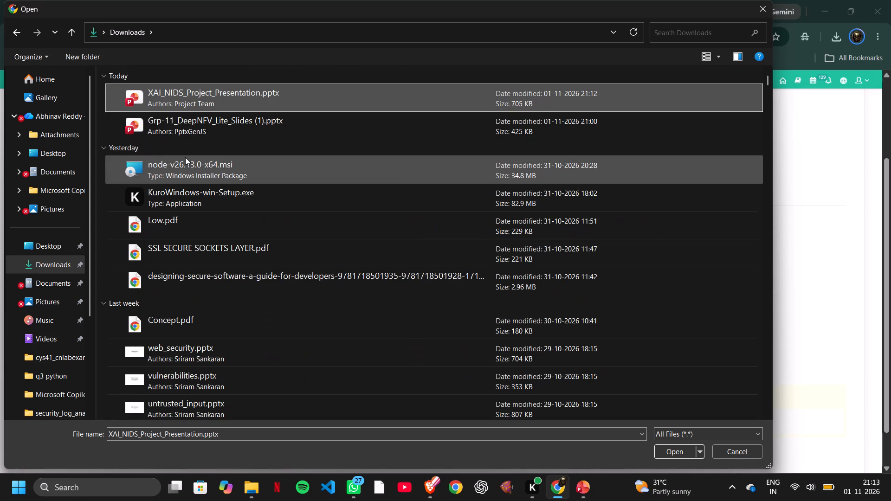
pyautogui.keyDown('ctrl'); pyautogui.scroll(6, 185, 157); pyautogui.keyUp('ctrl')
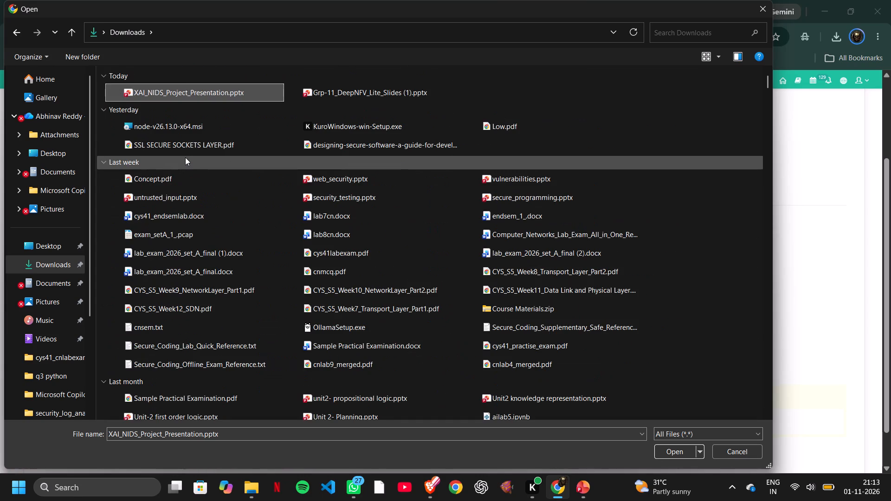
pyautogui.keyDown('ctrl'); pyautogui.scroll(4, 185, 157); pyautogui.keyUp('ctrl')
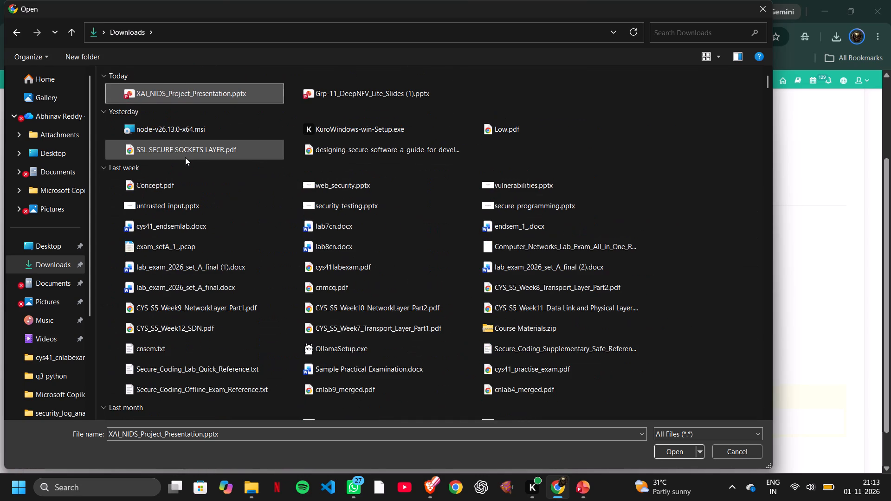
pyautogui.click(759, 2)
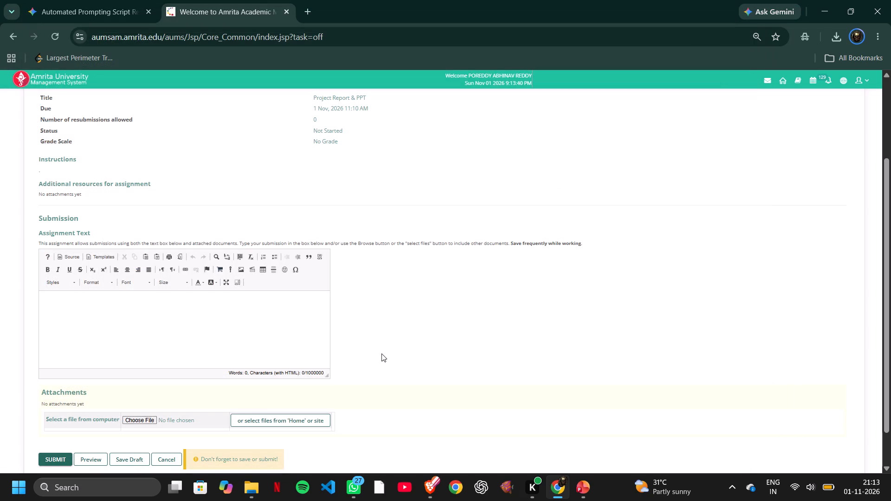
# Switch to File Explorer and look through the Downloads folder for the project files to attach to the Project Report & PPT assignment.
pyautogui.click(257, 481)
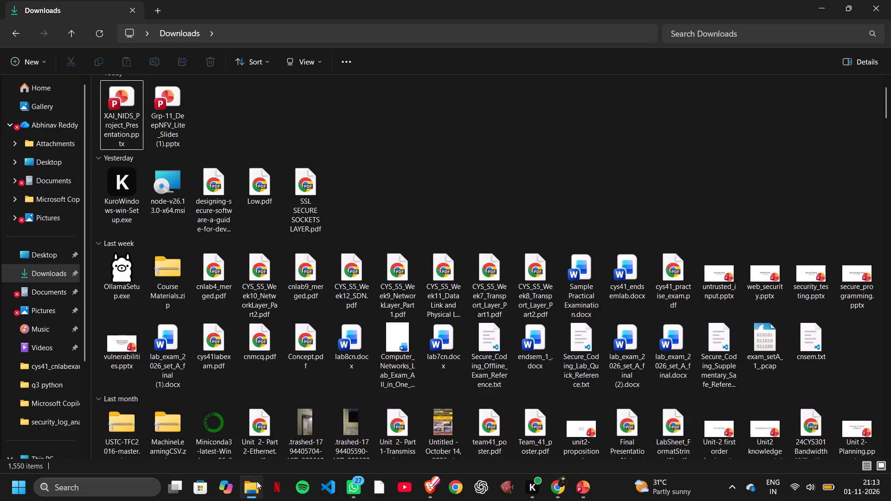
pyautogui.click(852, 8)
pyautogui.moveTo(430, 13); pyautogui.dragTo(448, 14)
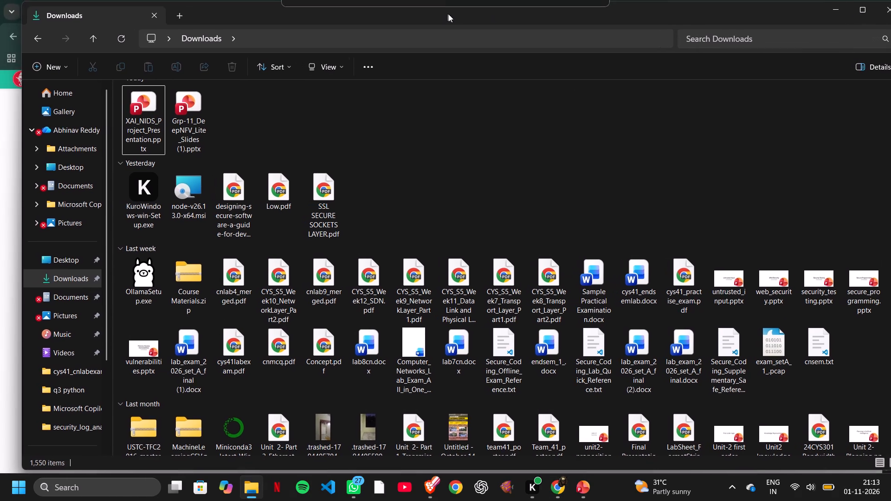
pyautogui.moveTo(448, 14); pyautogui.dragTo(456, 16)
pyautogui.scroll(-2, 617, 245)
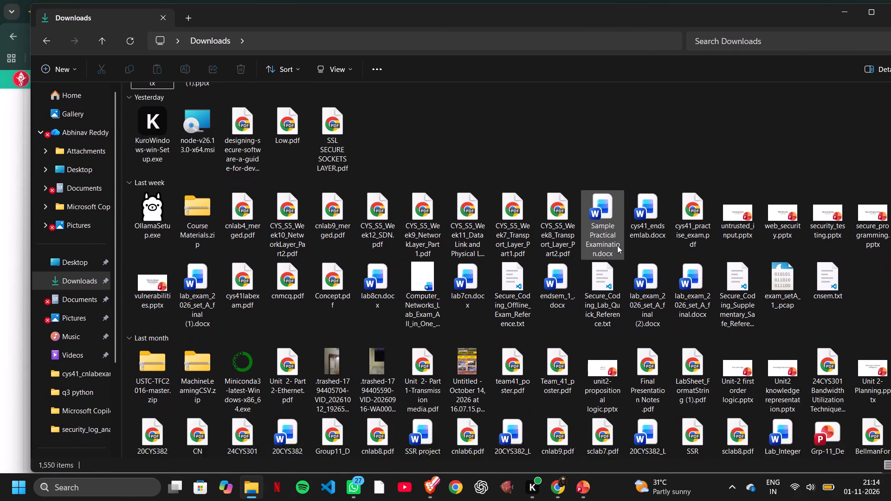
pyautogui.scroll(-4, 617, 245)
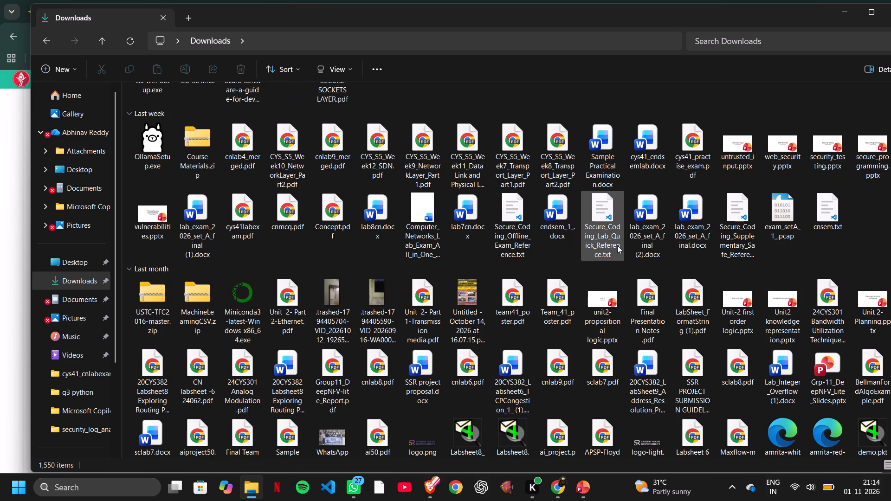
pyautogui.scroll(-1, 617, 245)
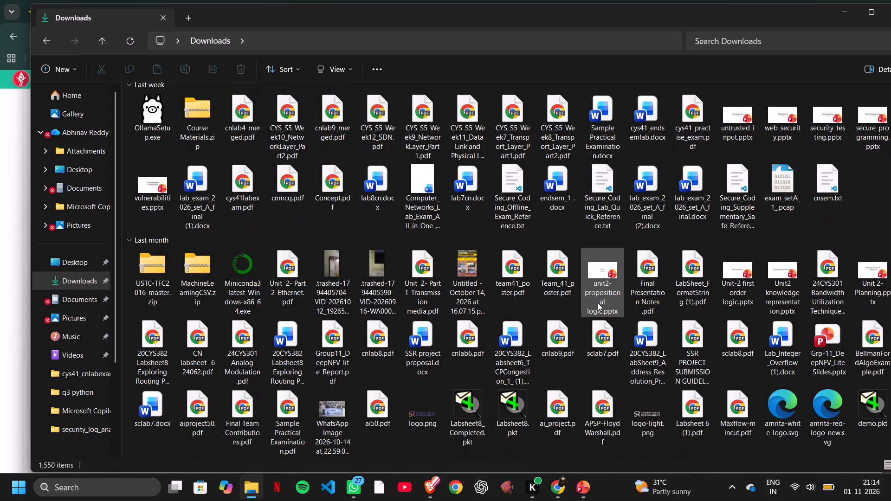
pyautogui.scroll(-1, 600, 298)
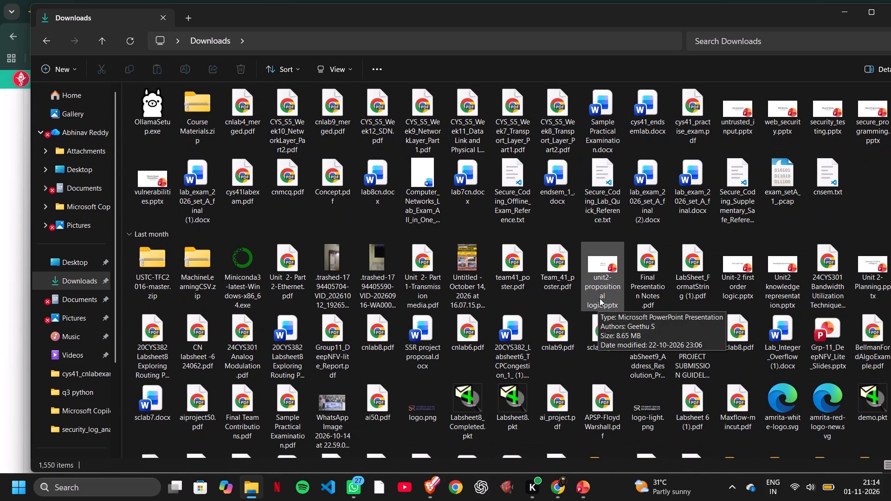
pyautogui.scroll(-1, 600, 298)
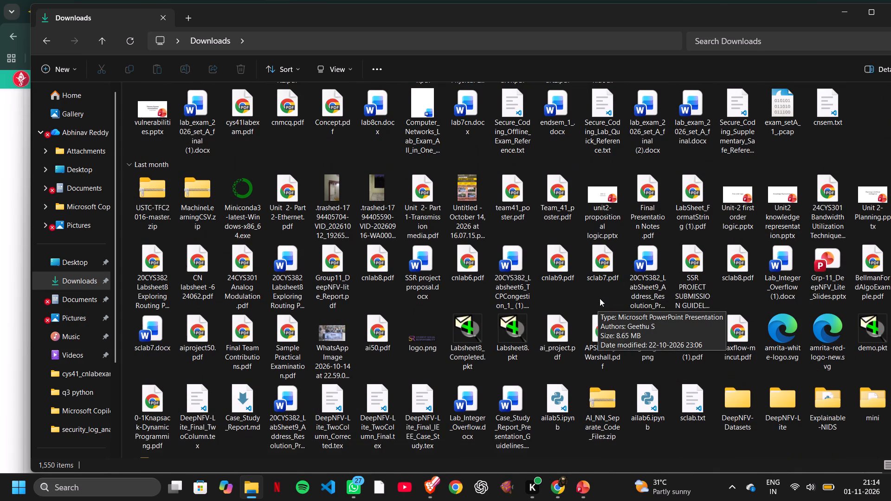
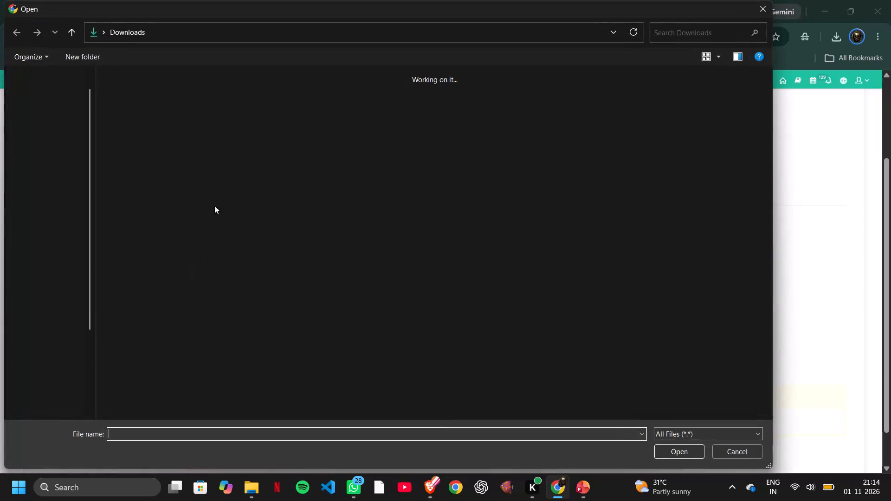
# Attach ai_project.pdf from the Downloads folder to the Project Report & PPT assignment.
pyautogui.click(222, 98)
pyautogui.keyDown('ctrl'); pyautogui.click(331, 97); pyautogui.keyUp('ctrl')
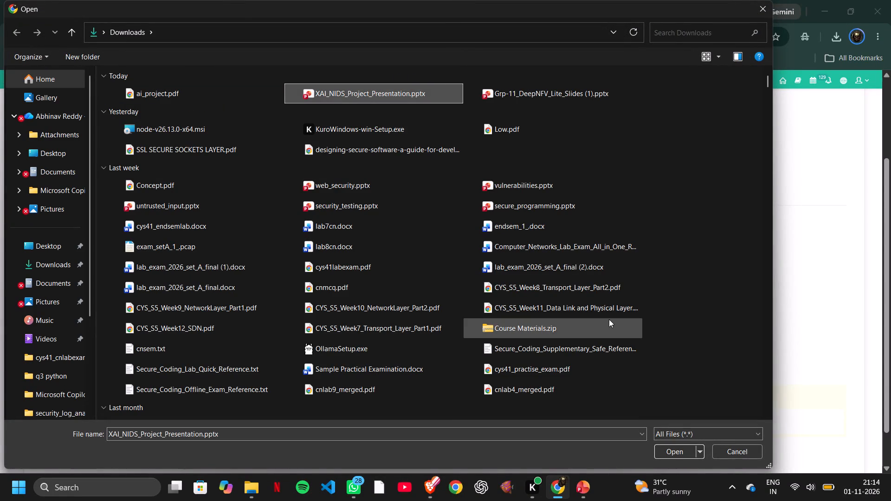
pyautogui.keyDown('ctrl'); pyautogui.click(271, 97); pyautogui.keyUp('ctrl')
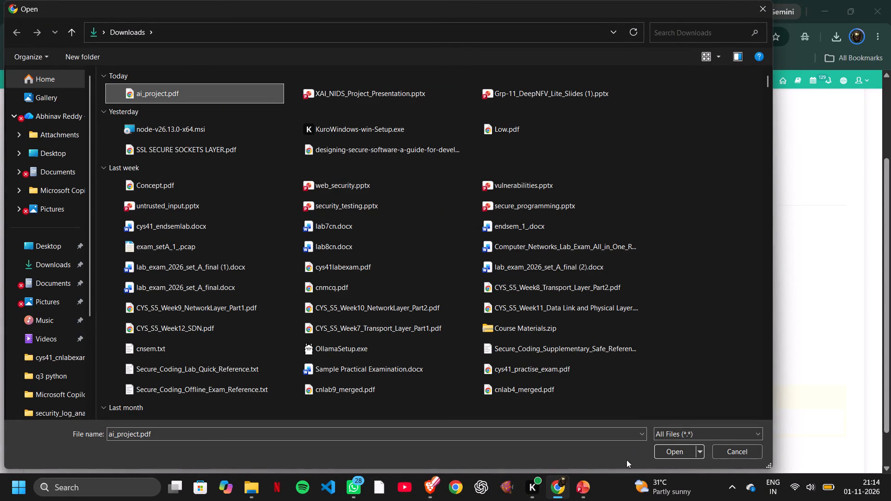
pyautogui.click(675, 451)
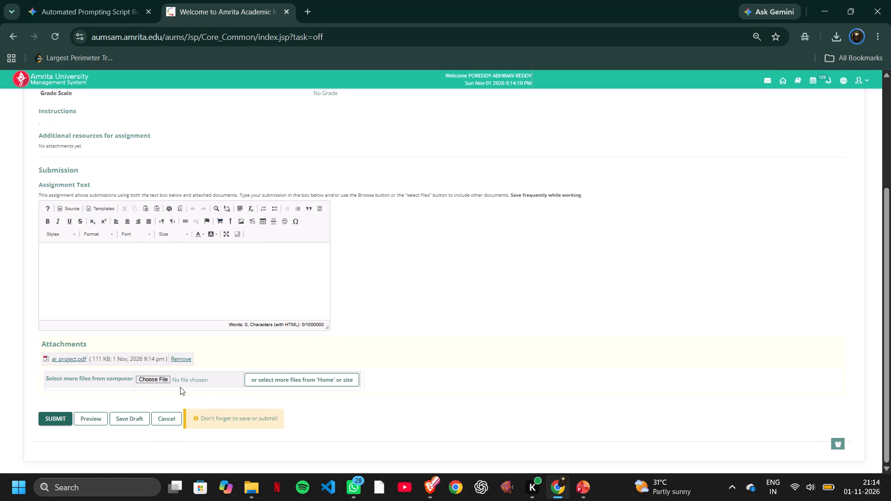
# Attach XAI_NIDS_Project_Presentation.pptx from the Downloads folder as a second file for the assignment.
pyautogui.click(159, 383)
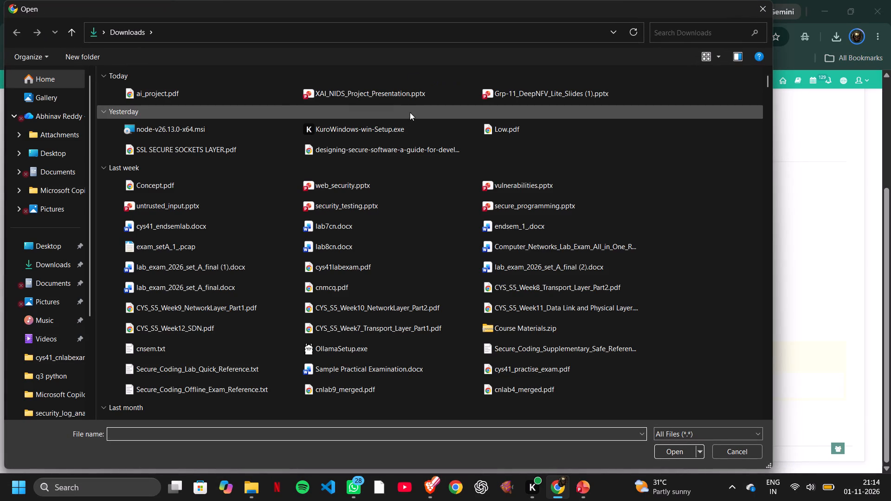
pyautogui.click(385, 92)
pyautogui.press('Return')
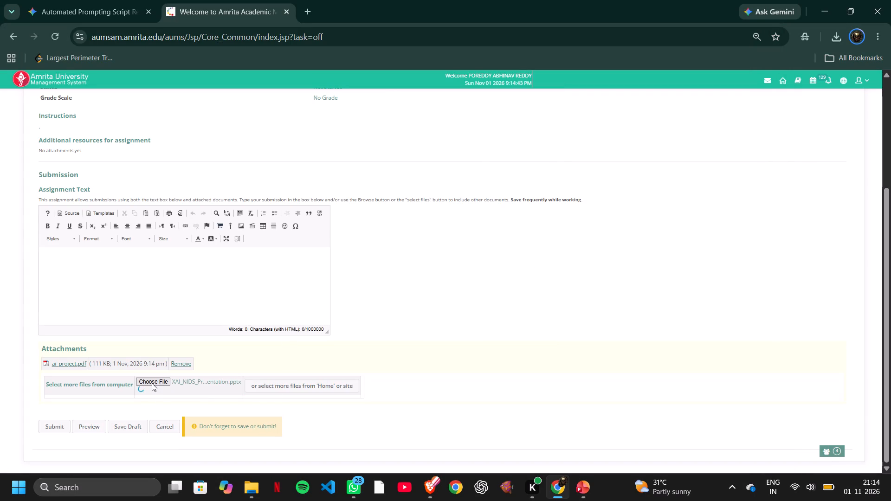
# Submit the Project Report & PPT assignment with both attachments and confirm the submission.
pyautogui.click(48, 438)
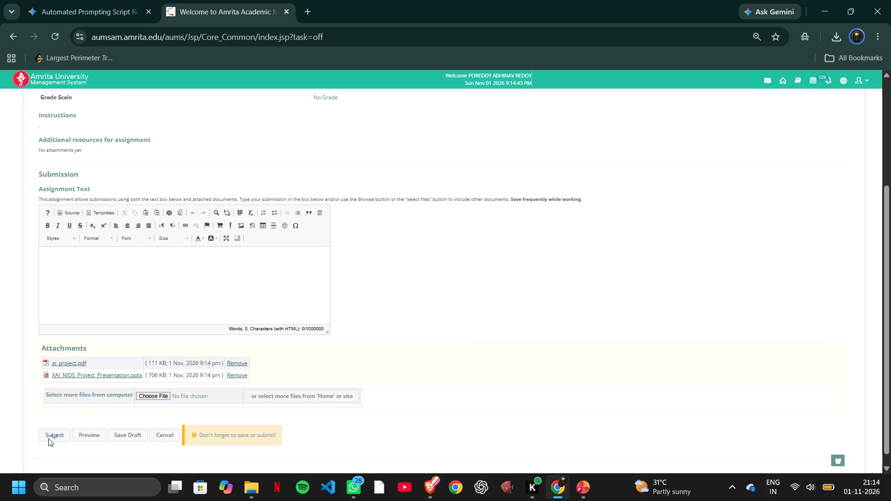
pyautogui.click(58, 316)
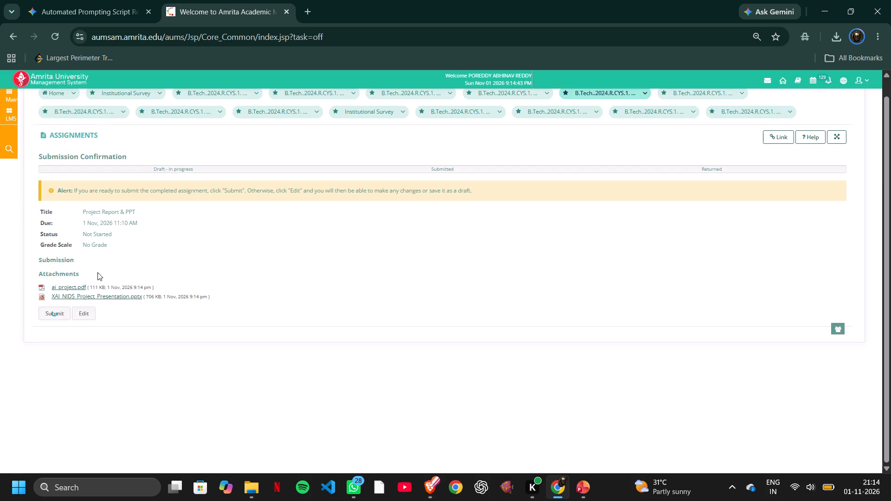
pyautogui.click(64, 317)
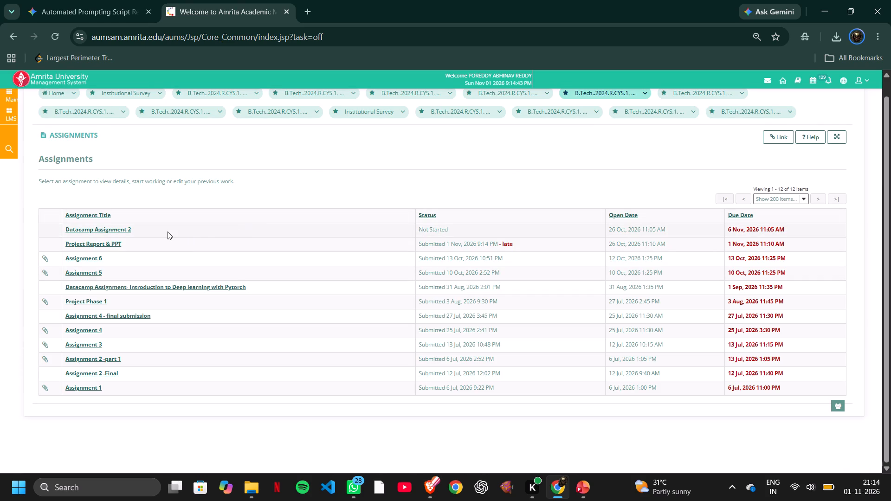
# Open Datacamp Assignment 2 from the assignments list and check its details and submission section.
pyautogui.click(110, 230)
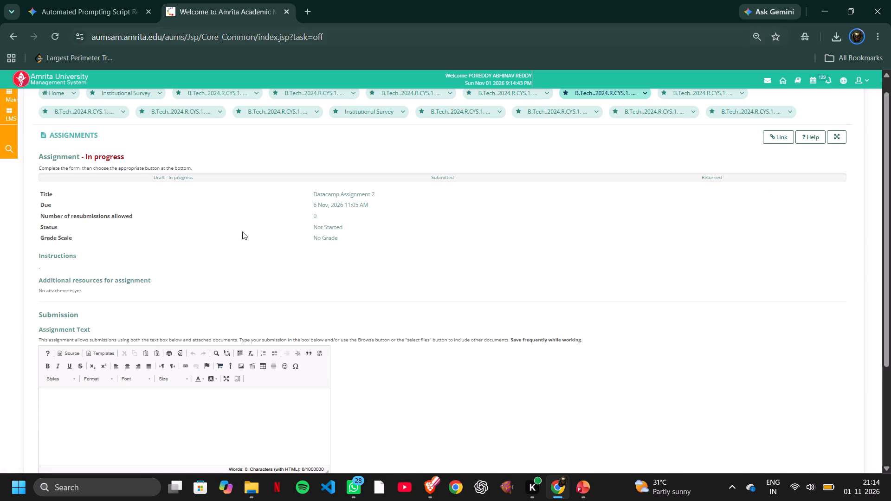
pyautogui.scroll(-2, 222, 260)
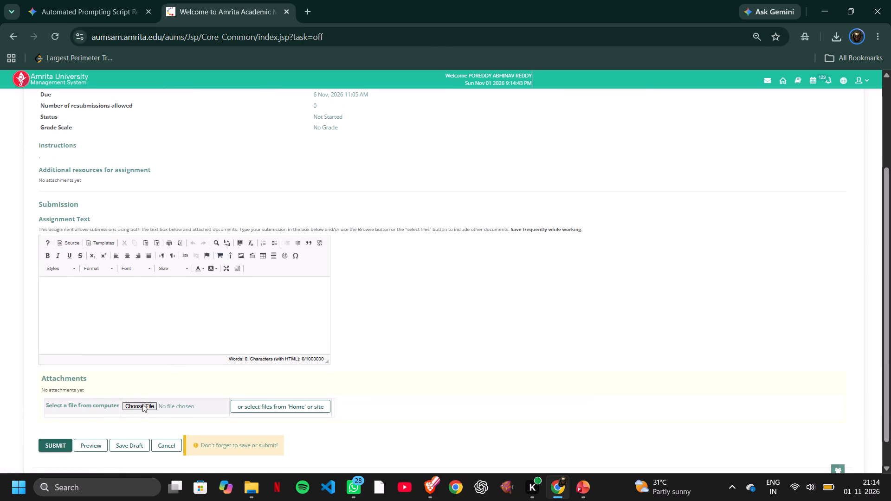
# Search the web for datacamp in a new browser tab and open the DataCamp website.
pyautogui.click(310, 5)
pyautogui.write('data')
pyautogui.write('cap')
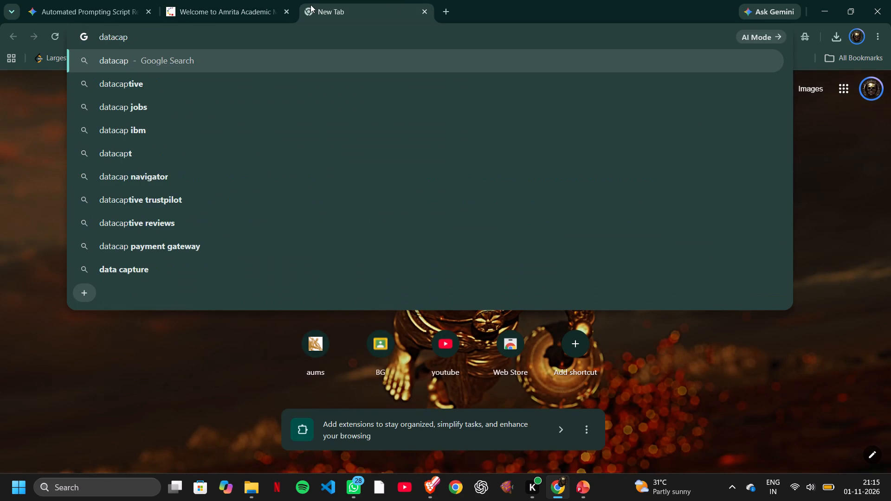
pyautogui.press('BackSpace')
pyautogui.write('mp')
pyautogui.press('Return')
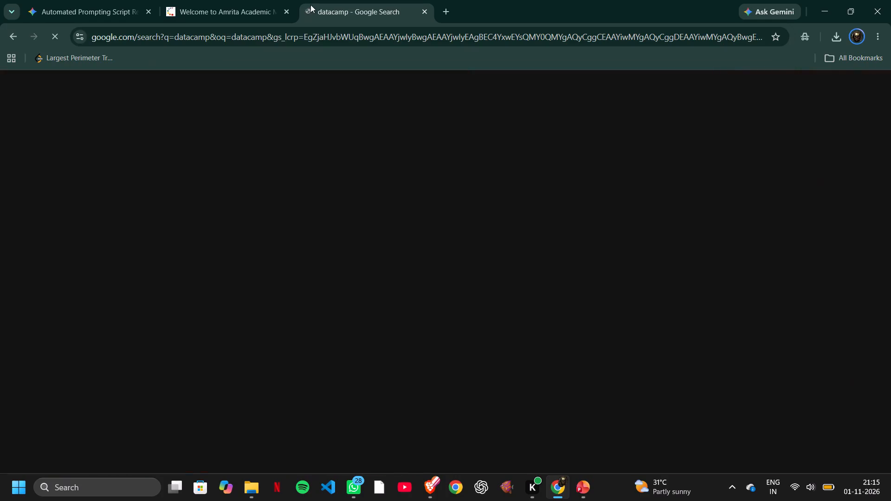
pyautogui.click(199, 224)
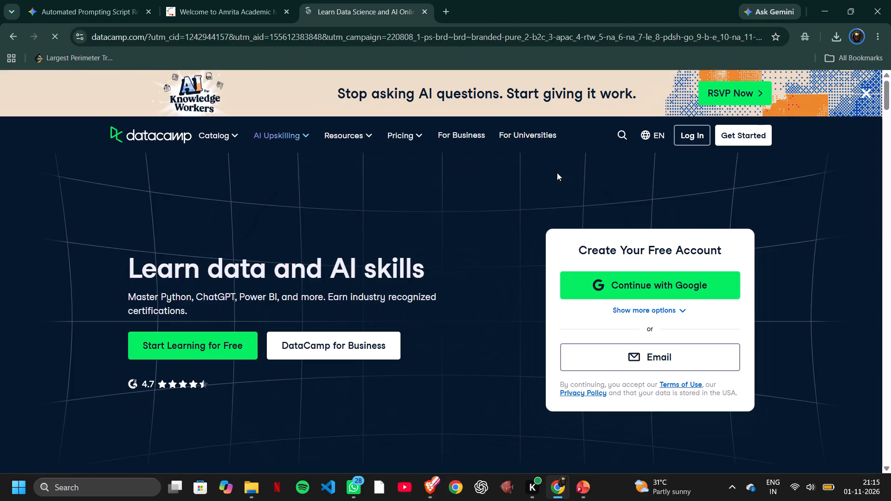